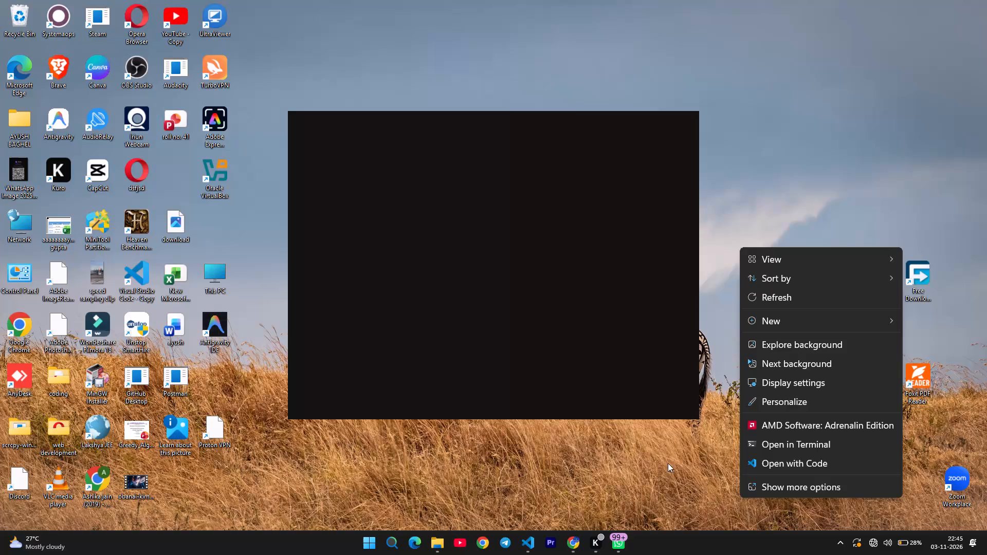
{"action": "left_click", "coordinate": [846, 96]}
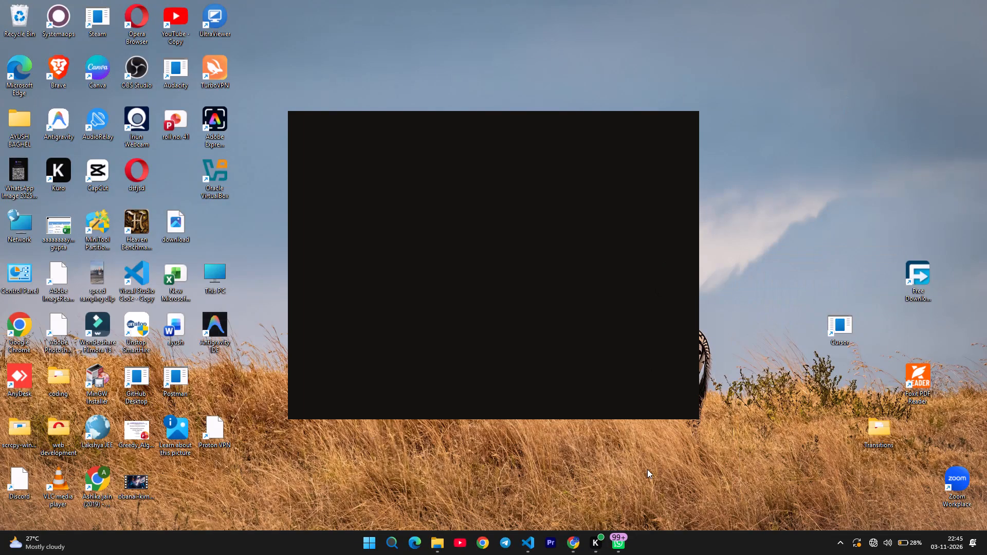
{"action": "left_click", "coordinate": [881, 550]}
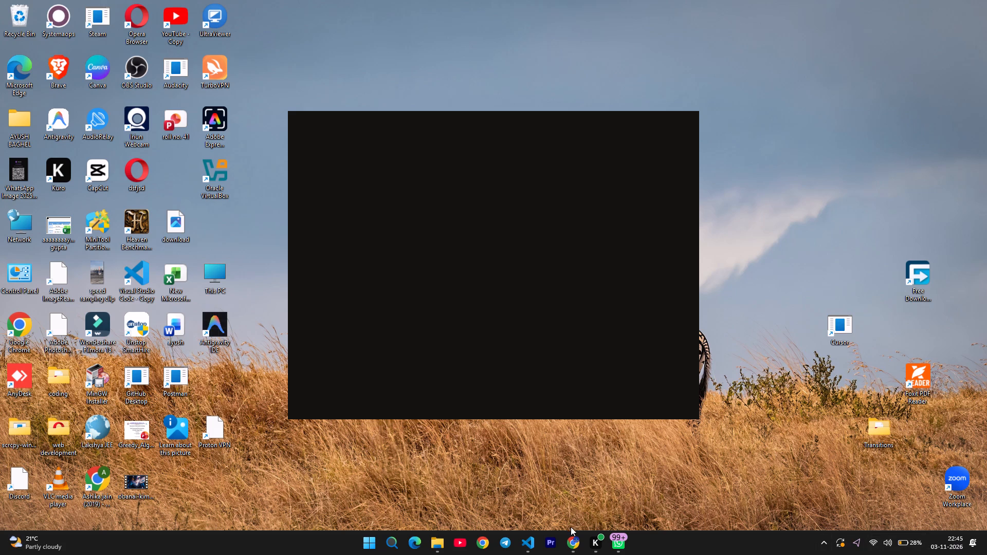
Launch Adobe Premiere Pro 2025 and maximize its window.
{"action": "left_click", "coordinate": [554, 543]}
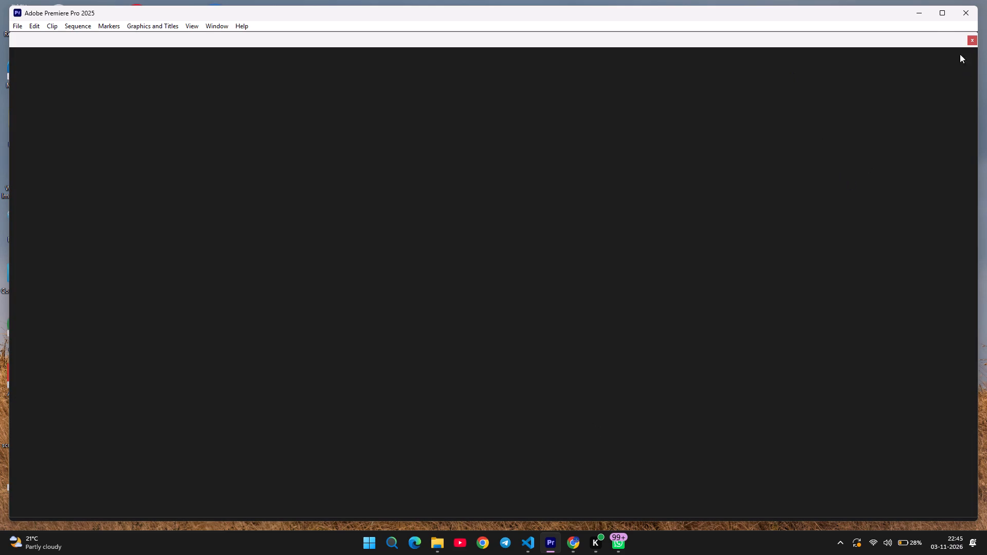
{"action": "left_click", "coordinate": [939, 12]}
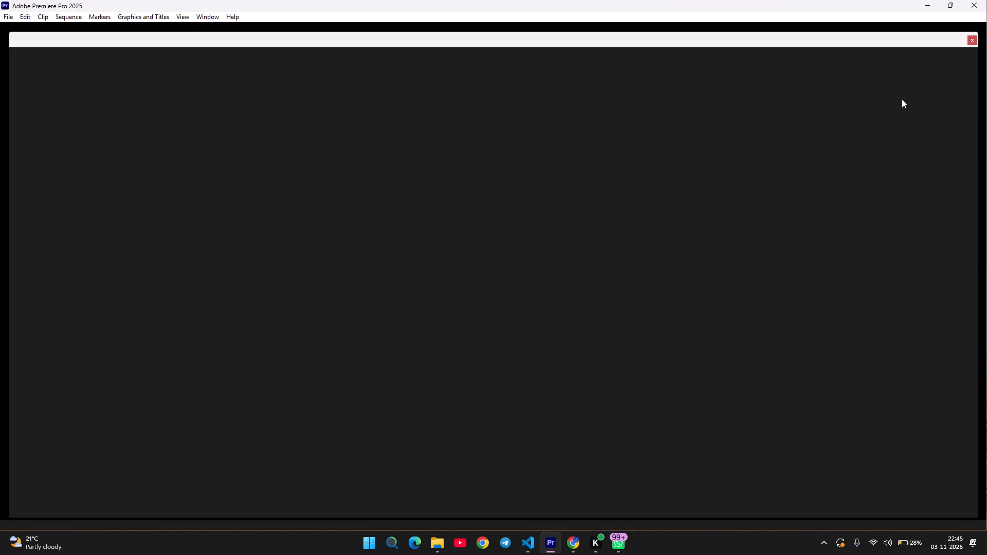
Close the Premiere Pro Home screen.
{"action": "left_click", "coordinate": [975, 41]}
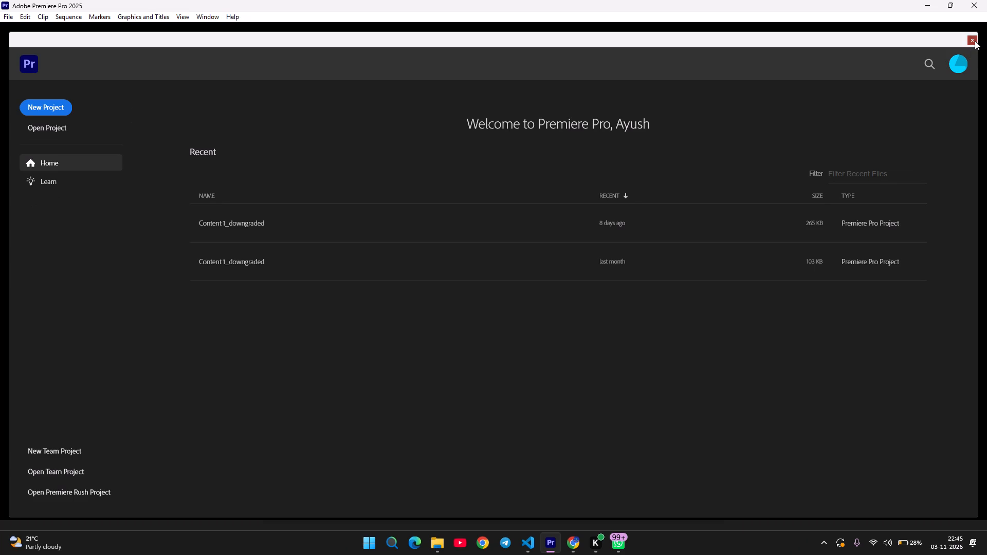
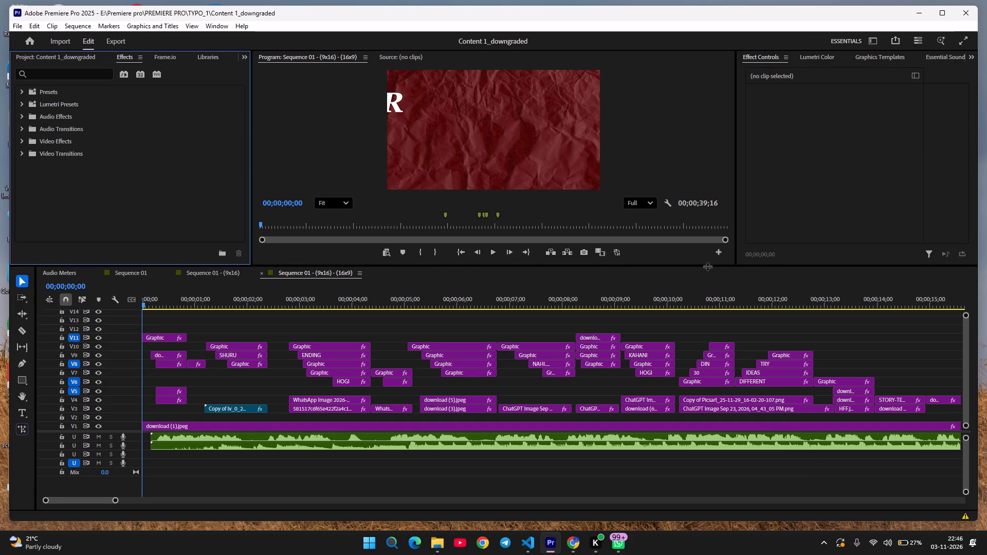
Play the 16x9 sequence from its start through the "MERA NAAM AYUSH HAI" section.
{"action": "key", "text": "space"}
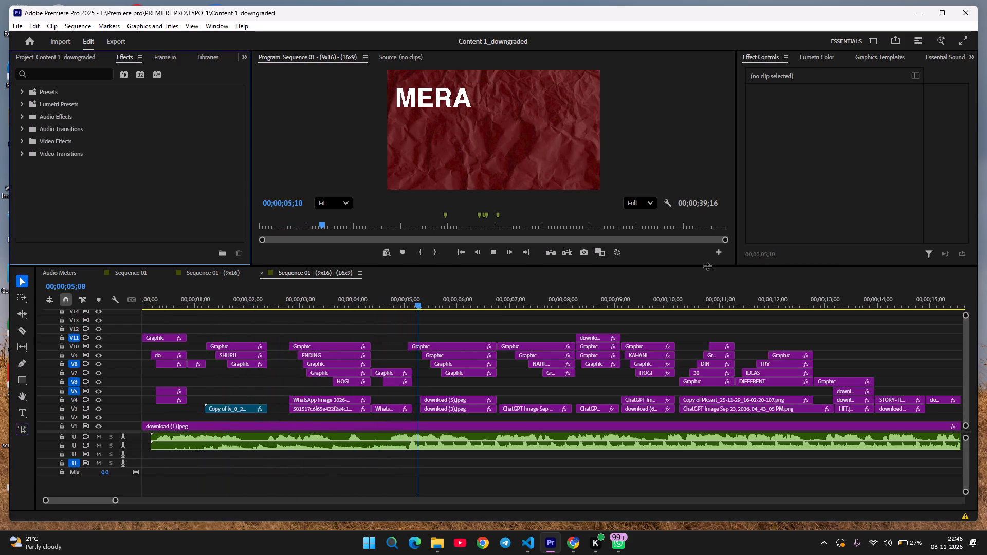
{"action": "key", "text": "space"}
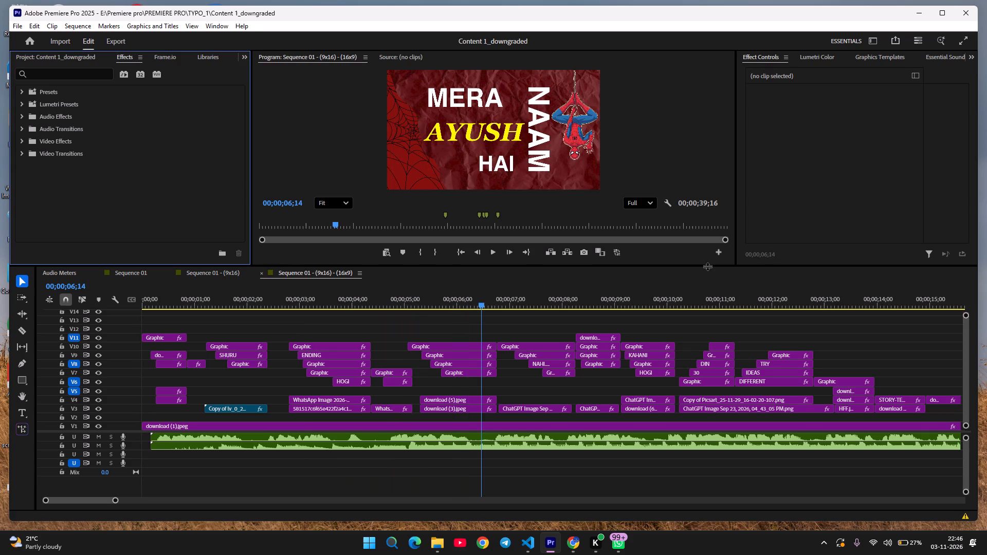
Maximize the Premiere Pro window.
{"action": "left_click", "coordinate": [947, 6]}
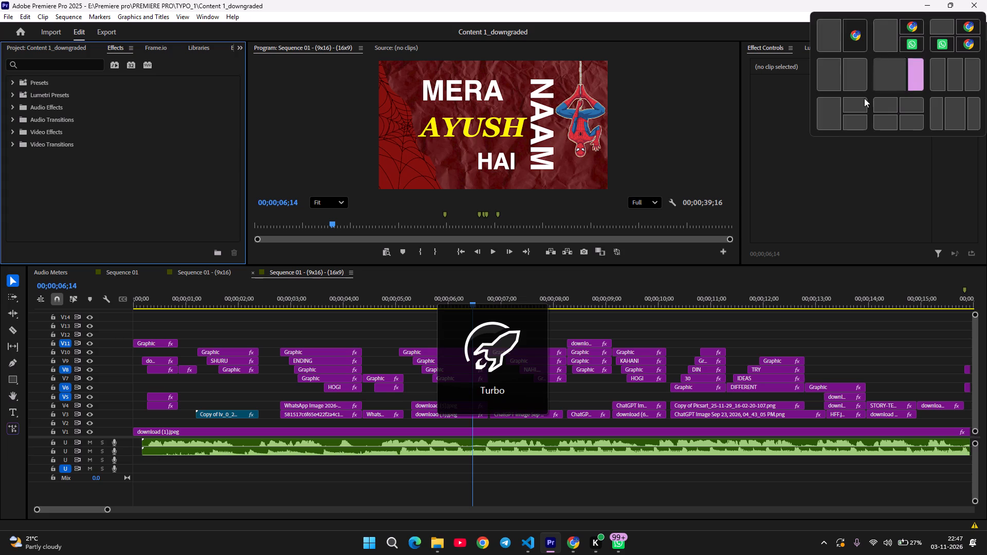
Continue playback through the "30 DIN BAAD" section into the "KAHANI" section to check the timing.
{"action": "left_click", "coordinate": [489, 254]}
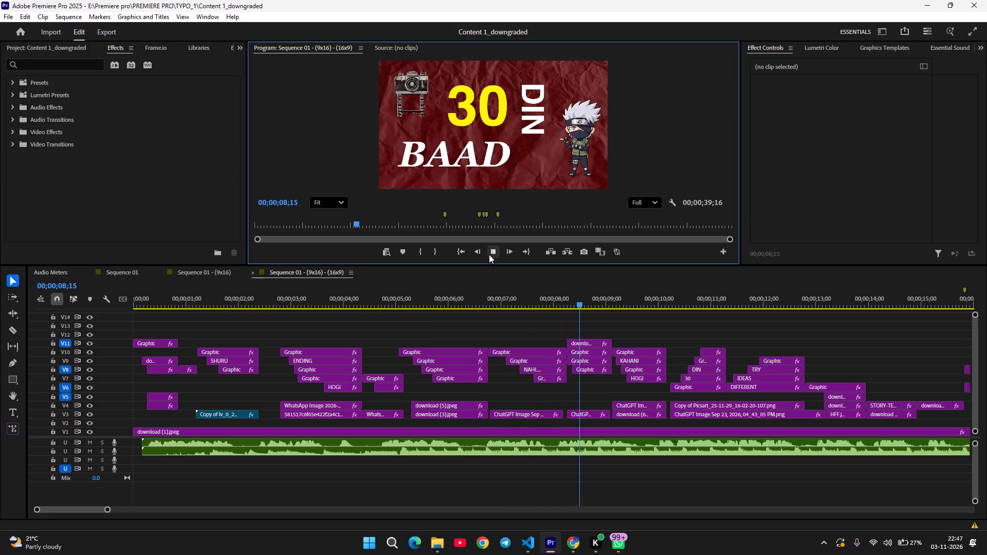
{"action": "key", "text": "space"}
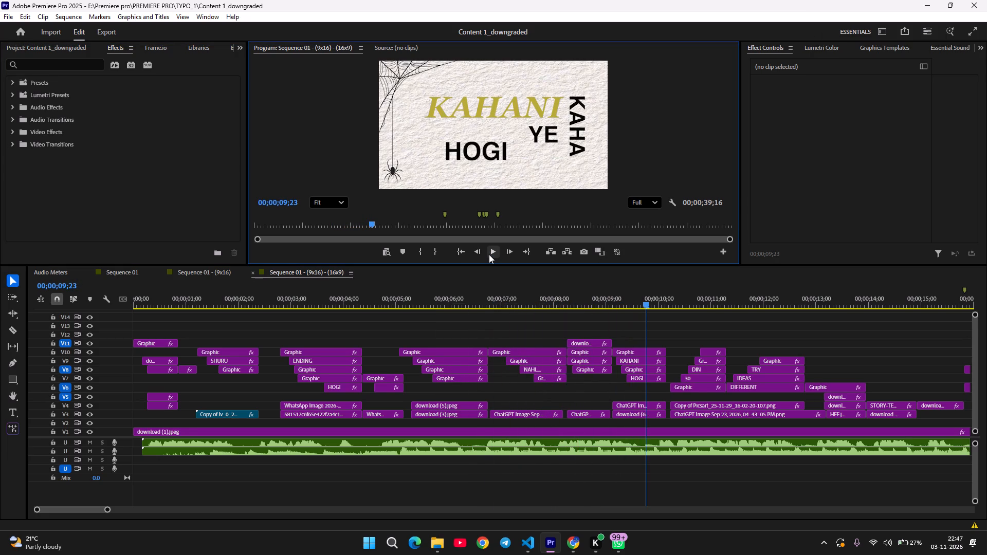
{"action": "key", "text": "space"}
{"action": "key", "text": "space"}
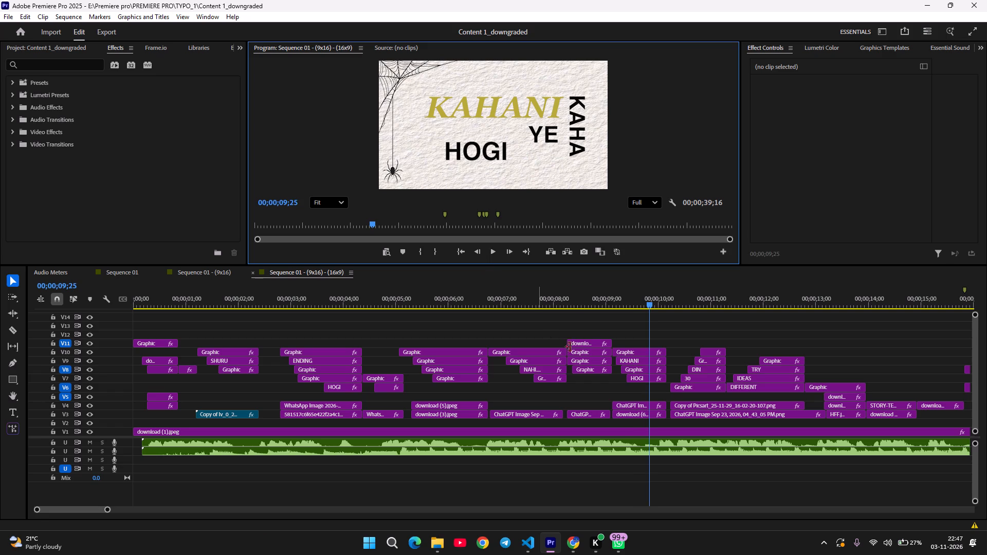
Cut the five "30 DIN BAAD" clips on V11, V10, V9, V8 and V3 with the Razor tool at 00;00;08;29.
{"action": "left_click_drag", "start_coordinate": [651, 303], "coordinate": [620, 311]}
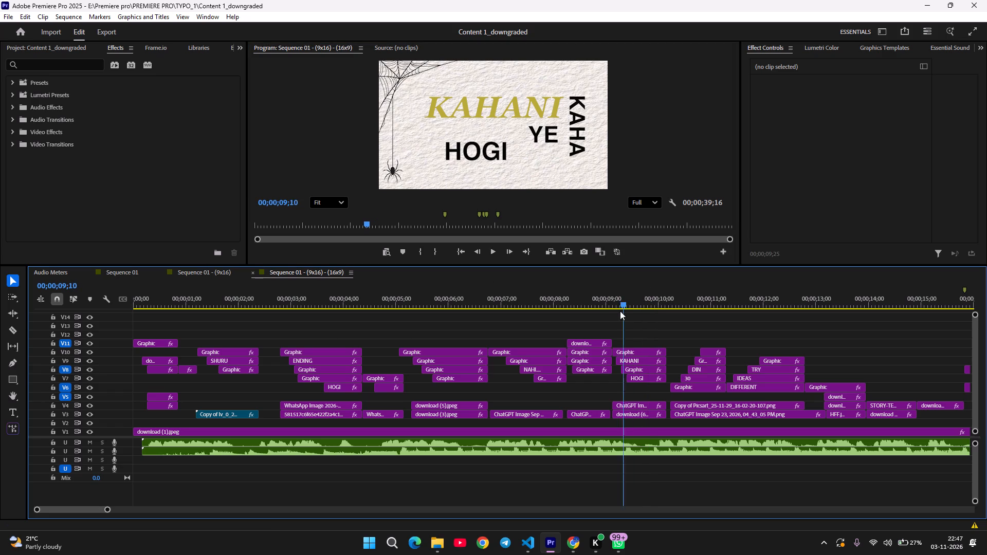
{"action": "left_click_drag", "start_coordinate": [620, 311], "coordinate": [564, 317]}
{"action": "key", "text": "space"}
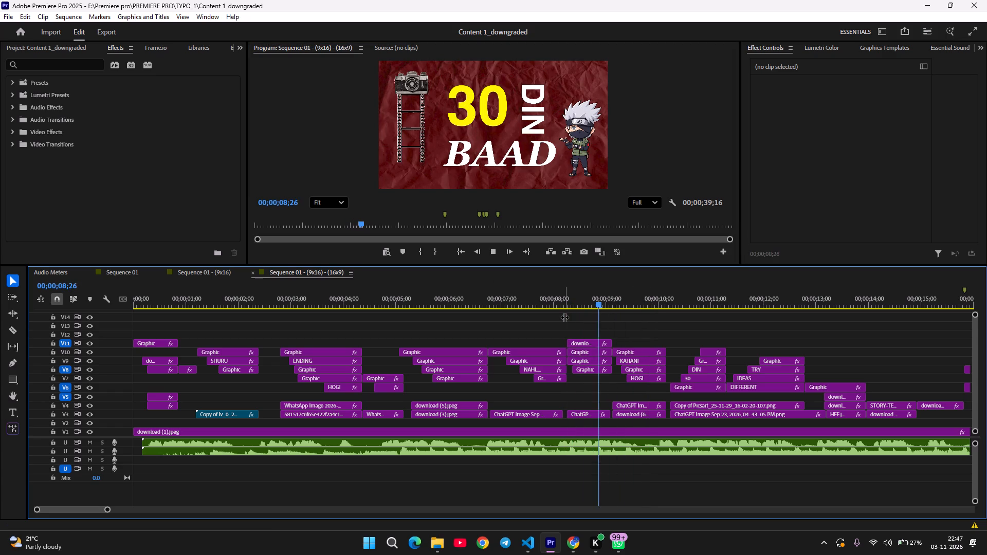
{"action": "key", "text": "space"}
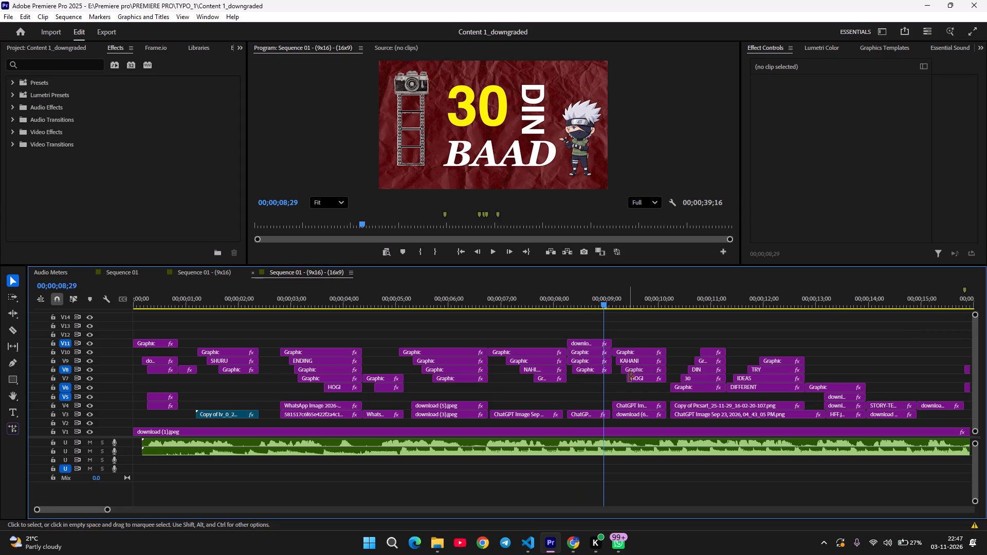
{"action": "left_click_drag", "start_coordinate": [594, 329], "coordinate": [603, 399]}
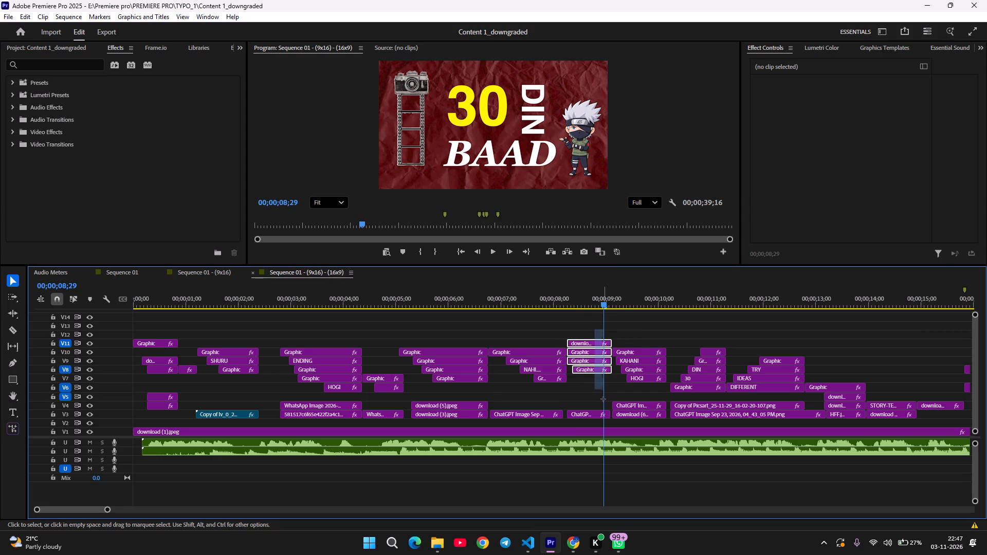
{"action": "left_click_drag", "start_coordinate": [603, 399], "coordinate": [604, 417]}
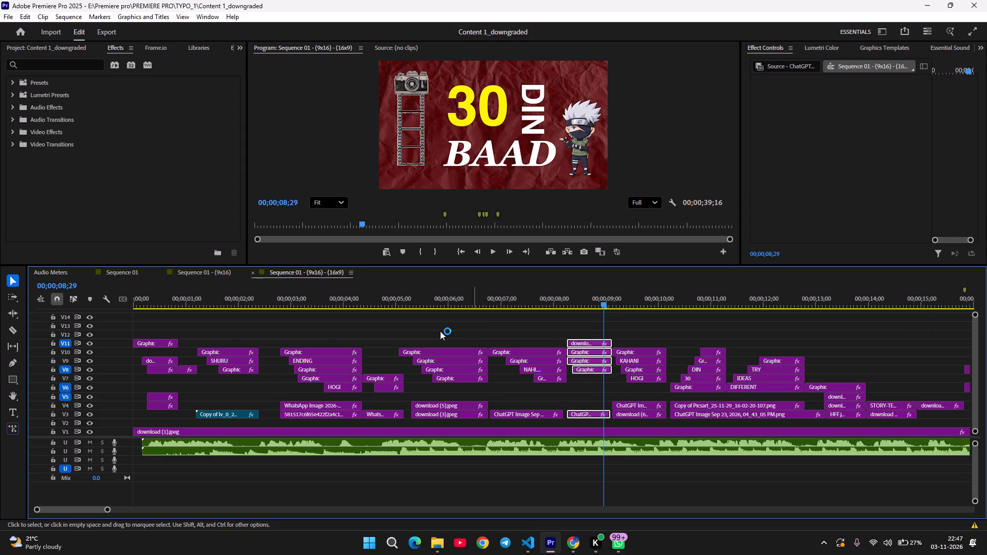
{"action": "left_click", "coordinate": [10, 329]}
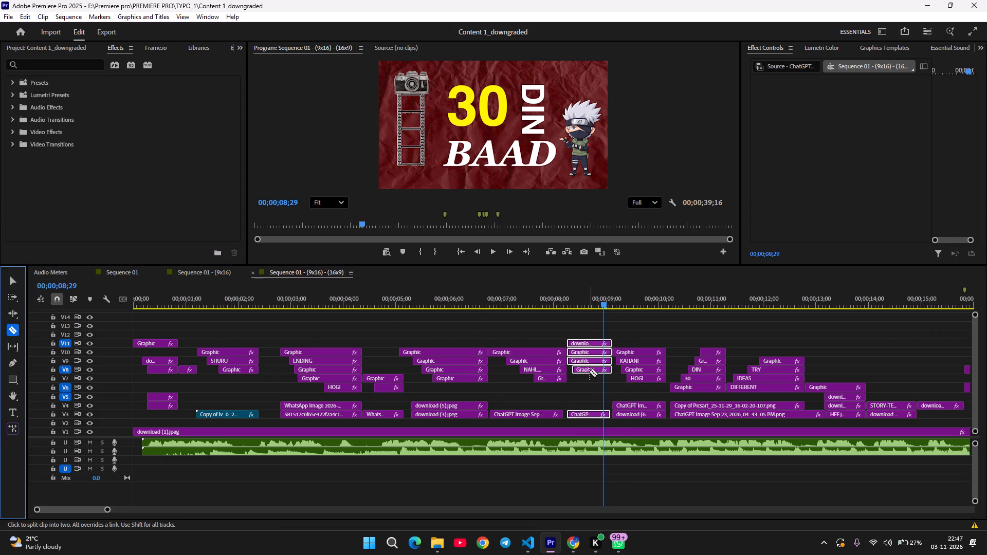
{"action": "left_click", "coordinate": [604, 342]}
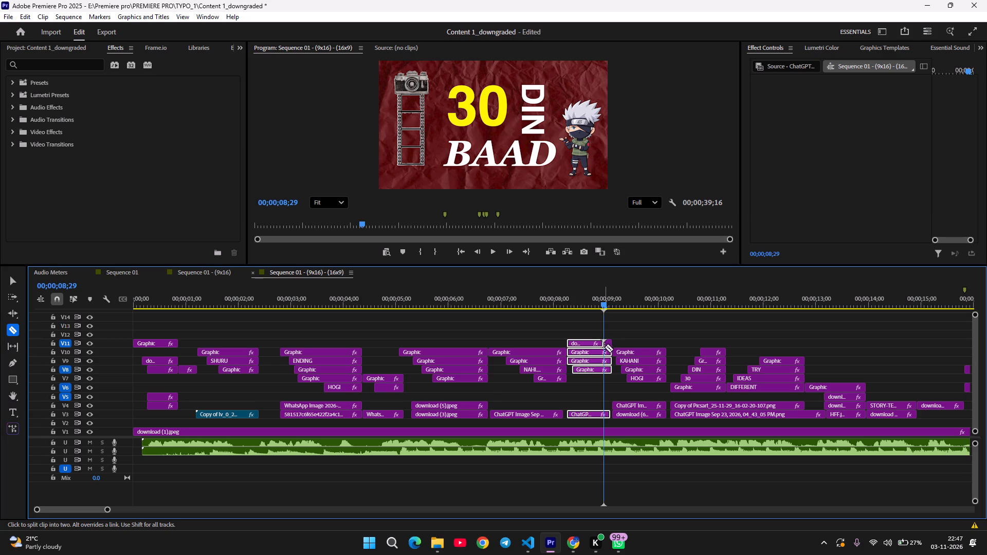
{"action": "left_click", "coordinate": [604, 350]}
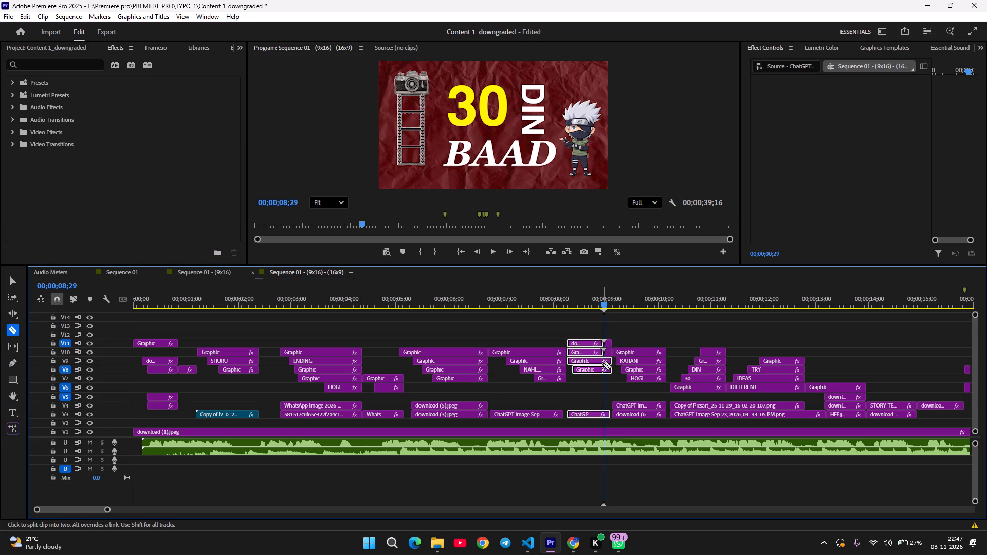
{"action": "left_click", "coordinate": [605, 359]}
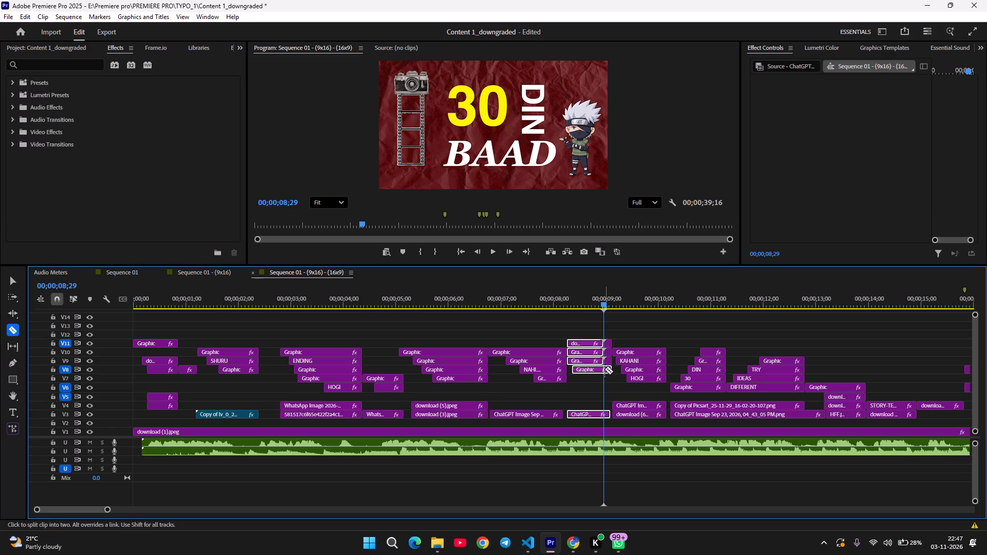
{"action": "left_click", "coordinate": [605, 368]}
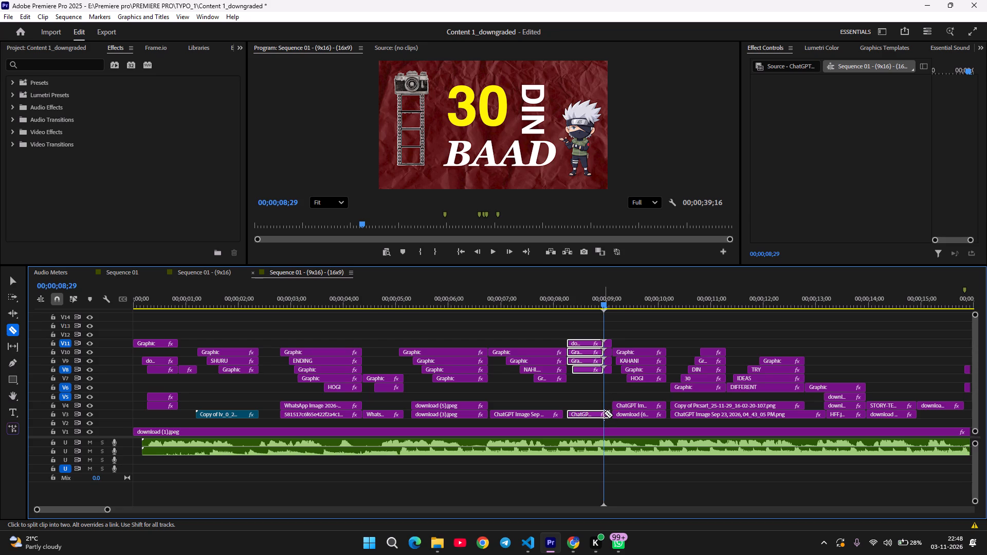
{"action": "left_click", "coordinate": [604, 412]}
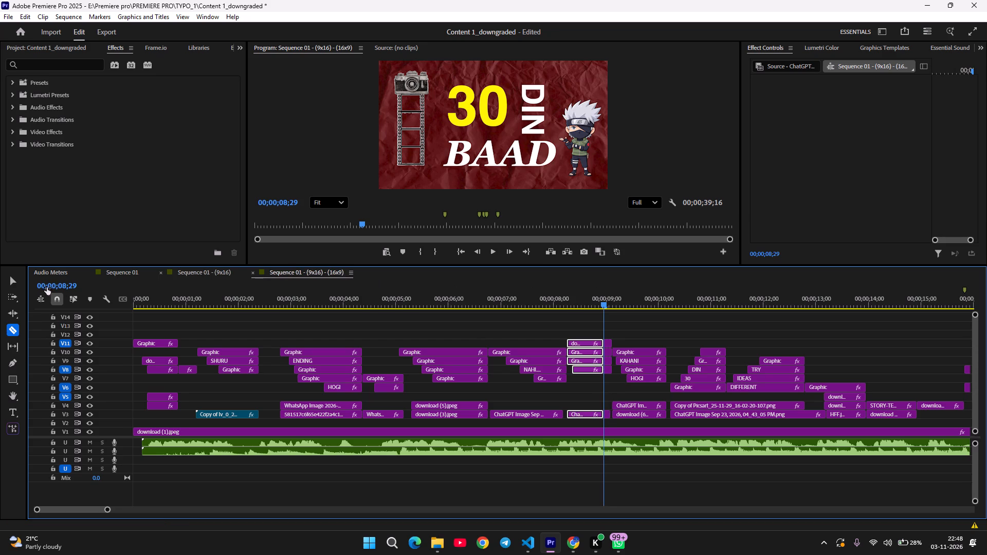
Delete the short leftover pieces after the 00;00;08;29 cut on V11, V10, V9, V8 and V3.
{"action": "left_click", "coordinate": [15, 283]}
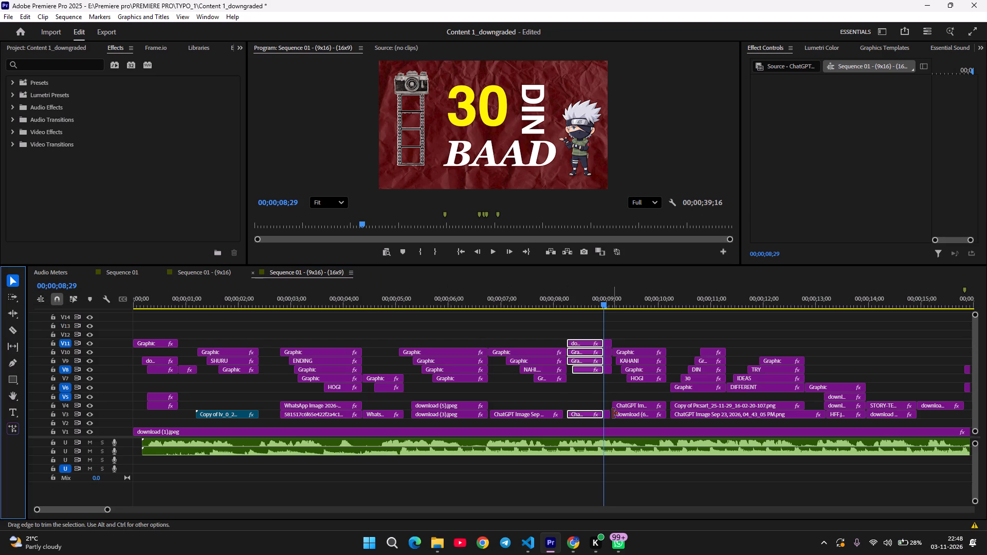
{"action": "left_click", "coordinate": [608, 334]}
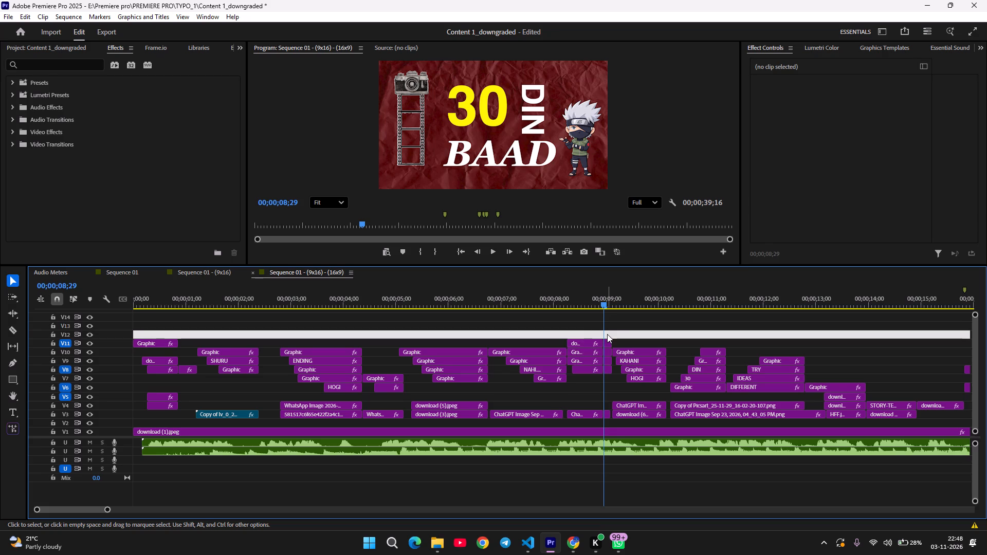
{"action": "left_click_drag", "start_coordinate": [607, 336], "coordinate": [607, 353]}
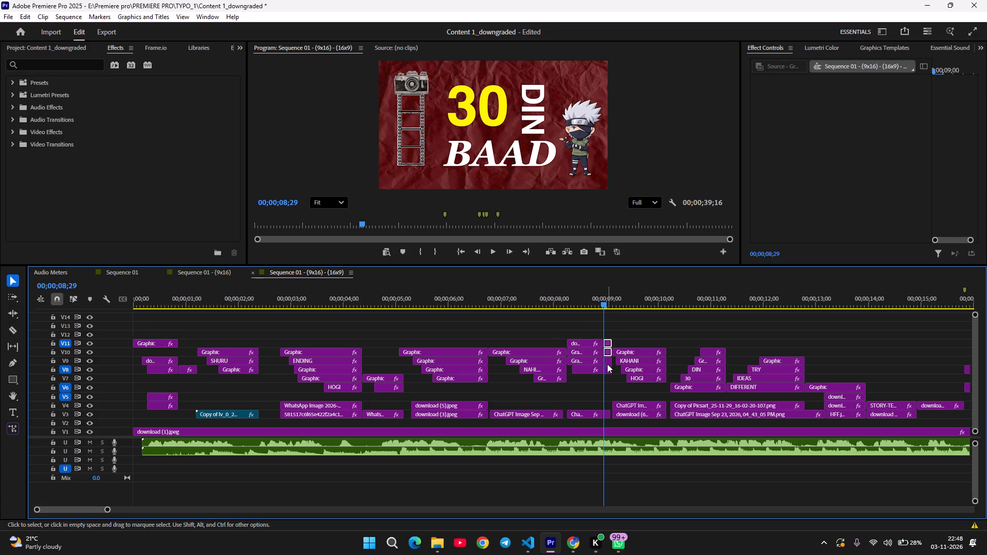
{"action": "left_click", "coordinate": [609, 379]}
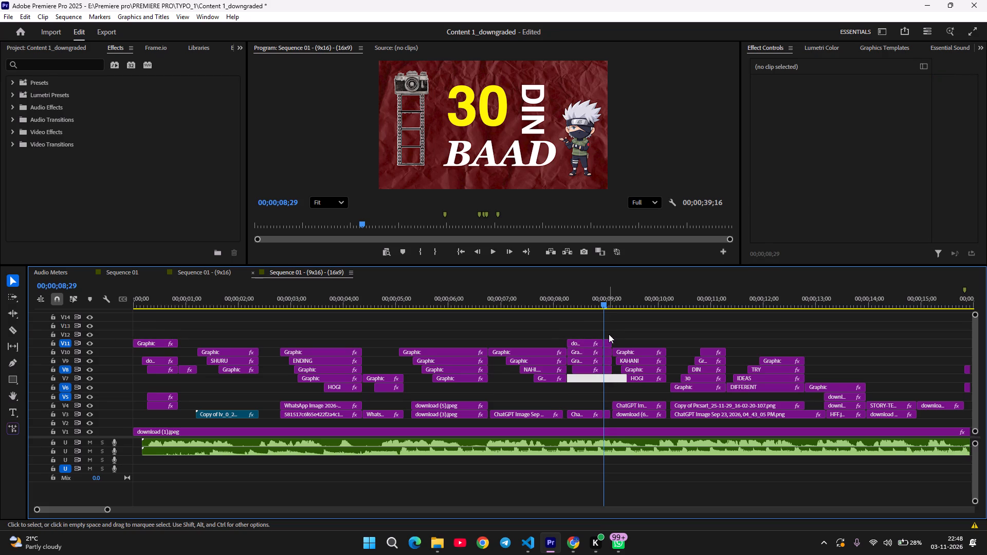
{"action": "left_click_drag", "start_coordinate": [608, 334], "coordinate": [611, 402]}
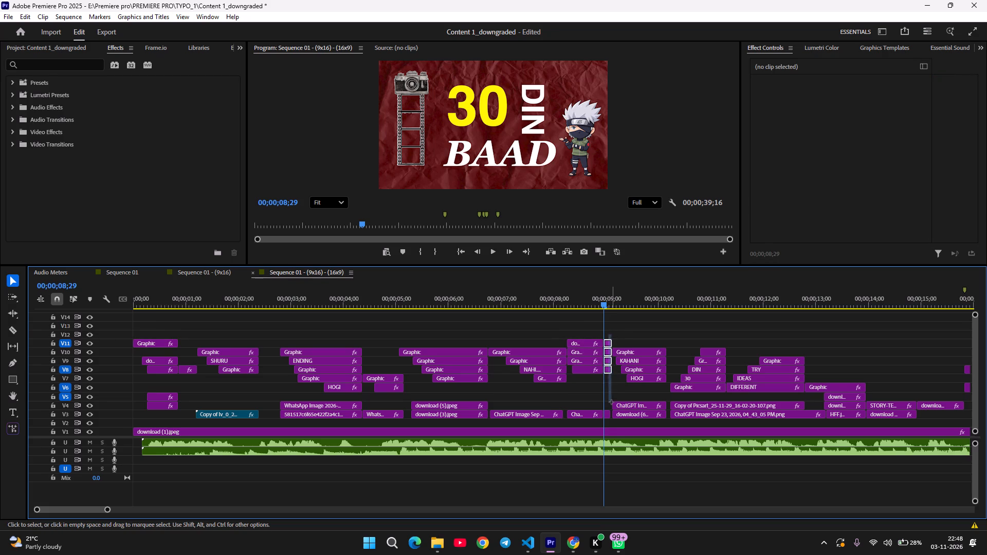
{"action": "left_click_drag", "start_coordinate": [611, 402], "coordinate": [612, 413]}
{"action": "left_click_drag", "start_coordinate": [612, 413], "coordinate": [609, 413]}
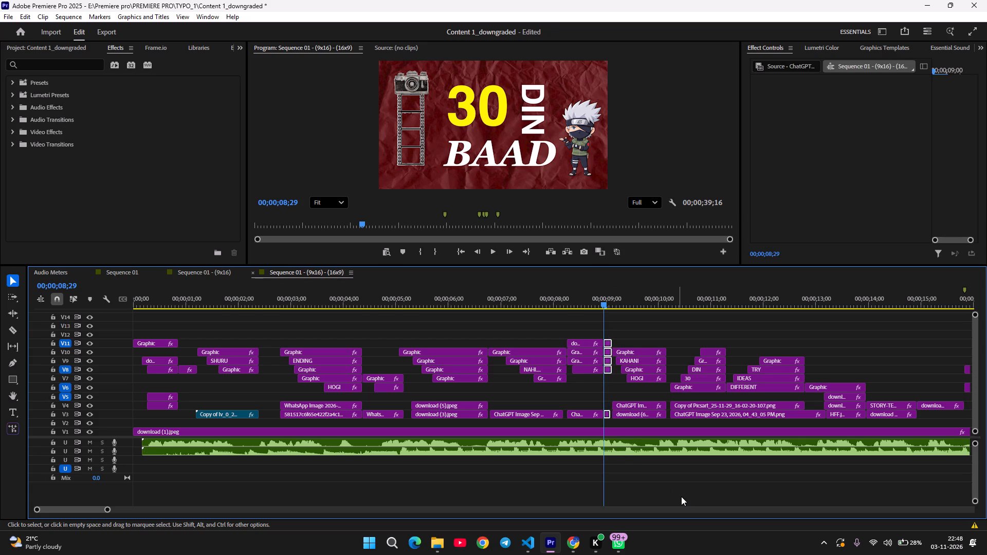
{"action": "key", "text": "Delete"}
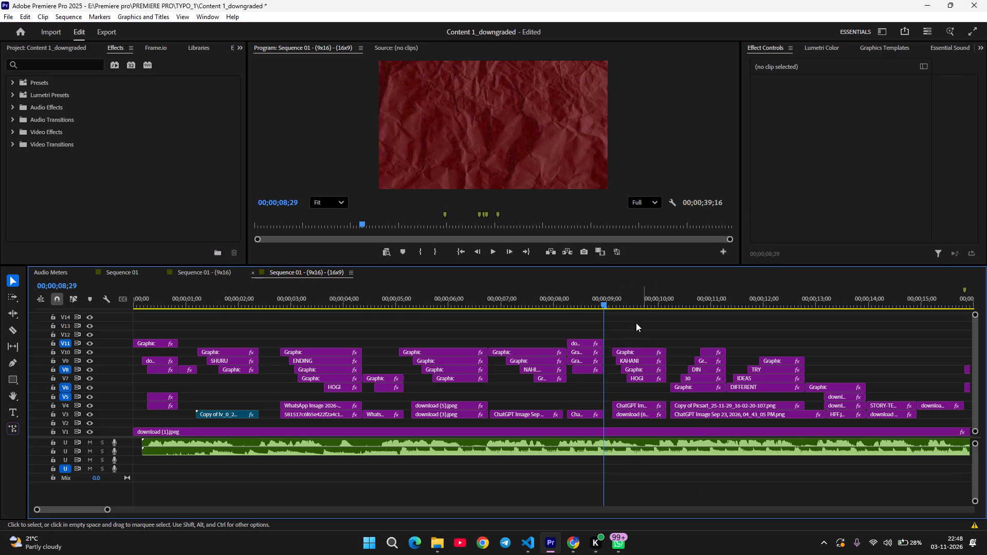
Extend the starts of the "KAHANI" section clips on V10, V9, V8, V4 and V3 earlier together, closing the gap to 00;00;08;29.
{"action": "left_click_drag", "start_coordinate": [620, 336], "coordinate": [623, 414]}
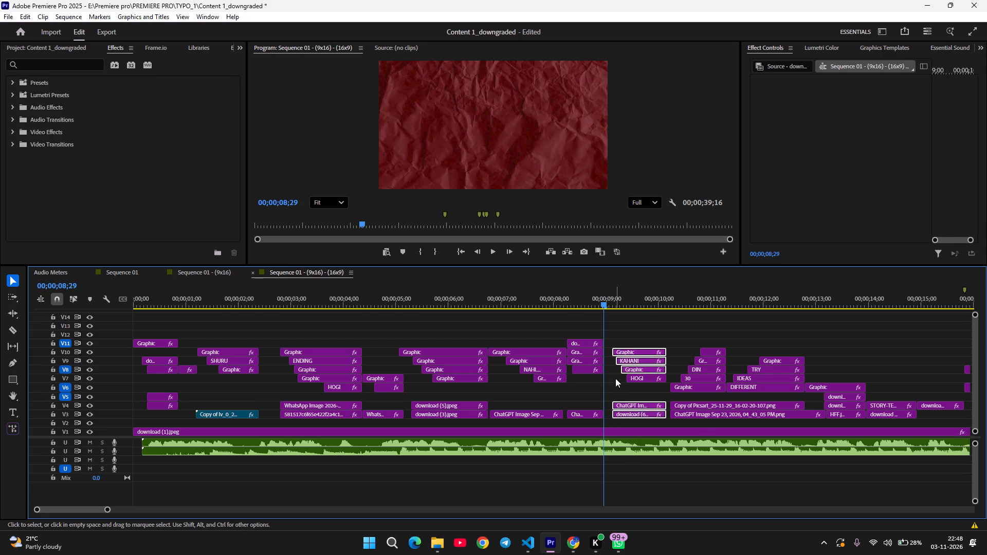
{"action": "left_click_drag", "start_coordinate": [612, 351], "coordinate": [607, 356]}
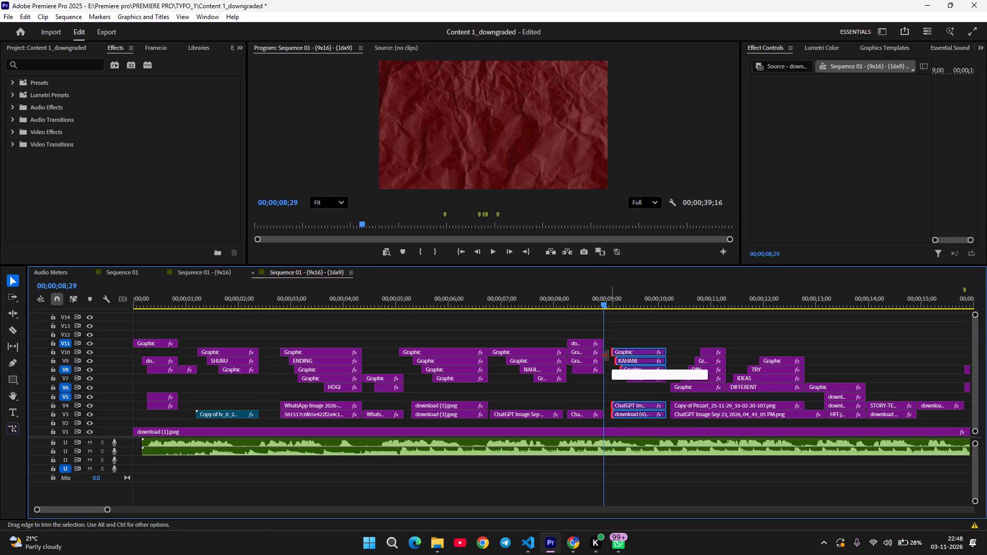
{"action": "left_click_drag", "start_coordinate": [607, 356], "coordinate": [604, 357]}
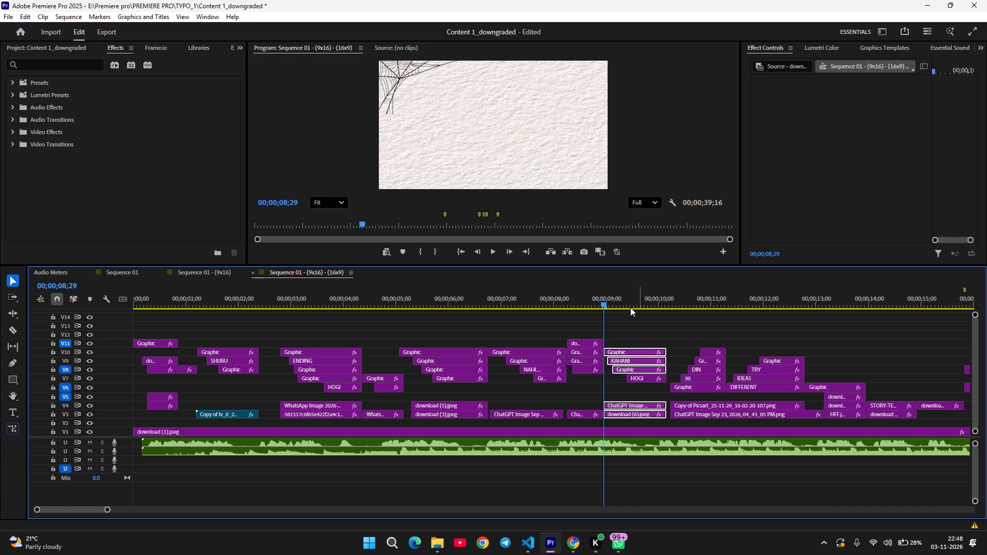
Replay the sequence from the "MUJHE OR PATA" section through "30 DIN BAAD" and "KAHANI" to check the changes against the audio.
{"action": "left_click_drag", "start_coordinate": [602, 302], "coordinate": [546, 306]}
{"action": "key", "text": "space"}
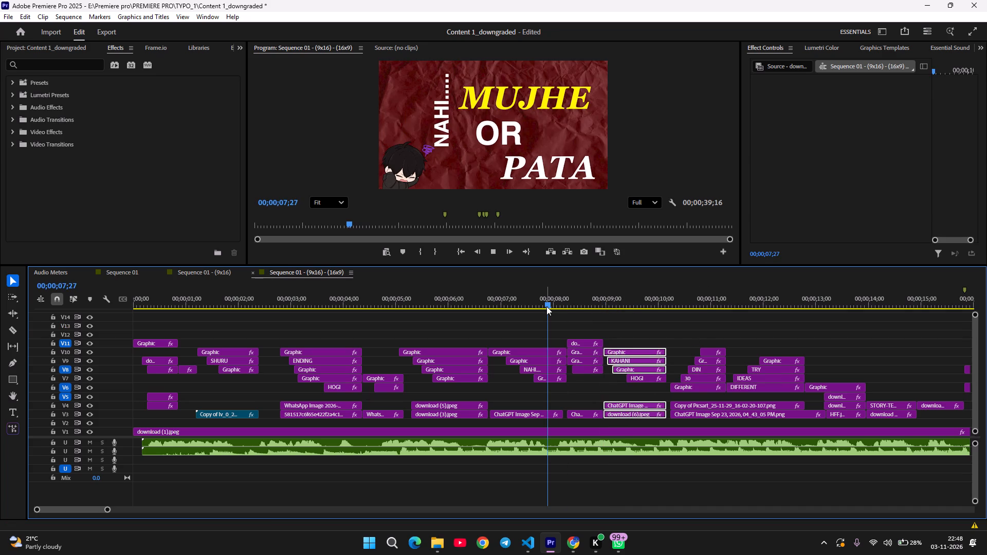
{"action": "key", "text": "space"}
{"action": "left_click_drag", "start_coordinate": [549, 301], "coordinate": [479, 303]}
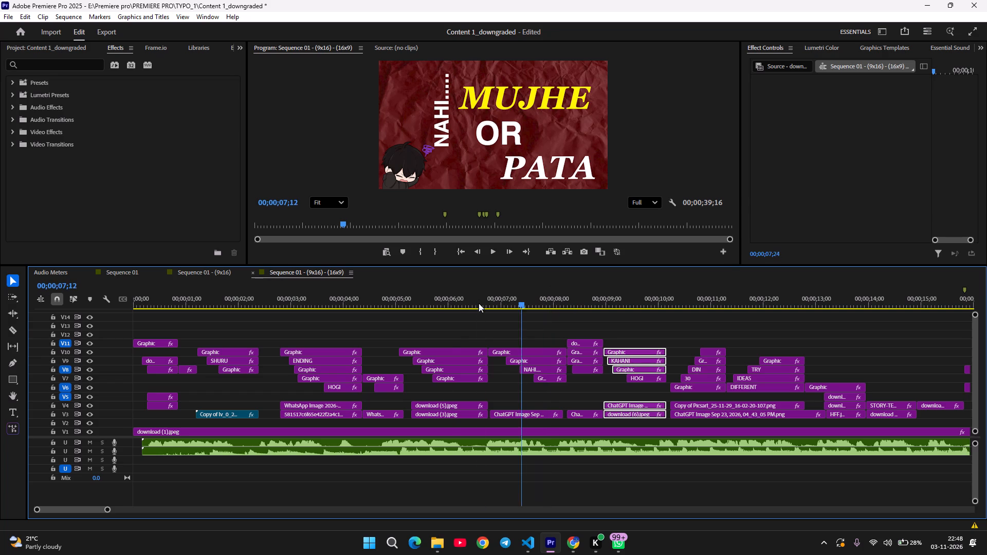
{"action": "left_click_drag", "start_coordinate": [479, 303], "coordinate": [445, 300]}
{"action": "key", "text": "space"}
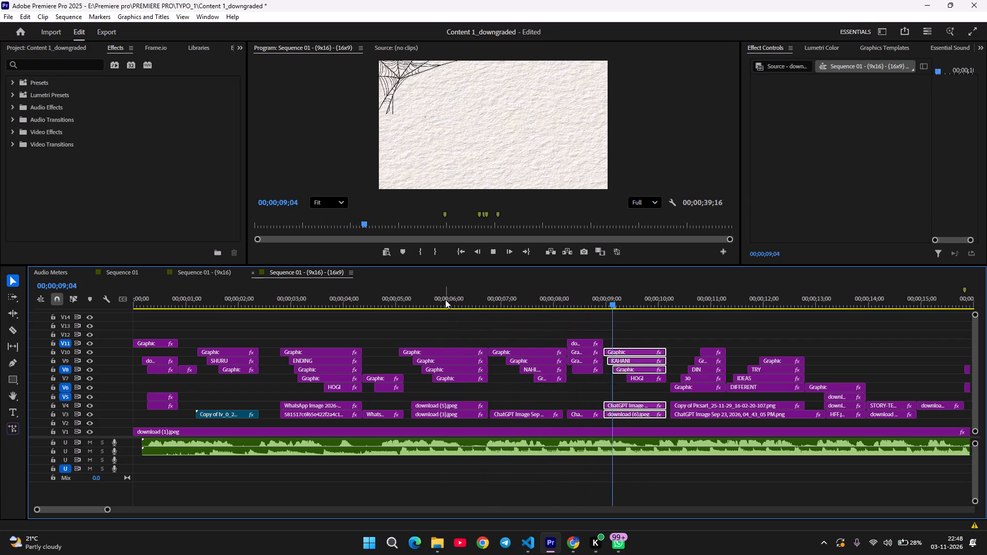
{"action": "key", "text": "space"}
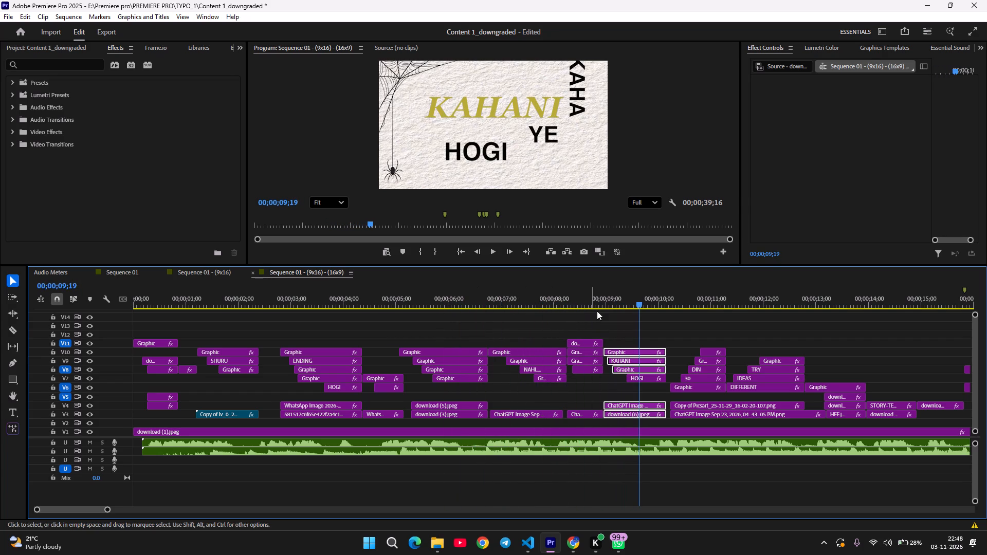
{"action": "left_click_drag", "start_coordinate": [638, 306], "coordinate": [555, 306]}
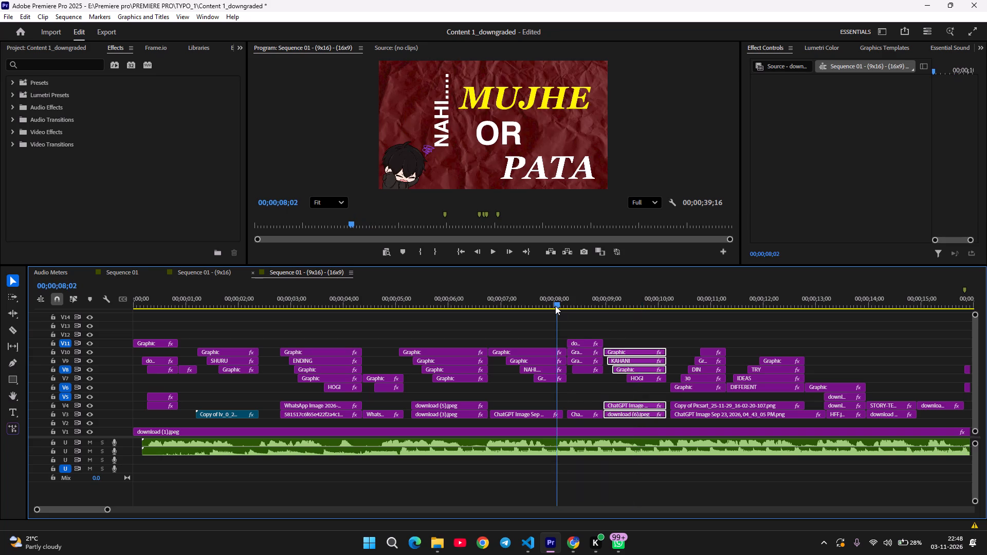
{"action": "key", "text": "space"}
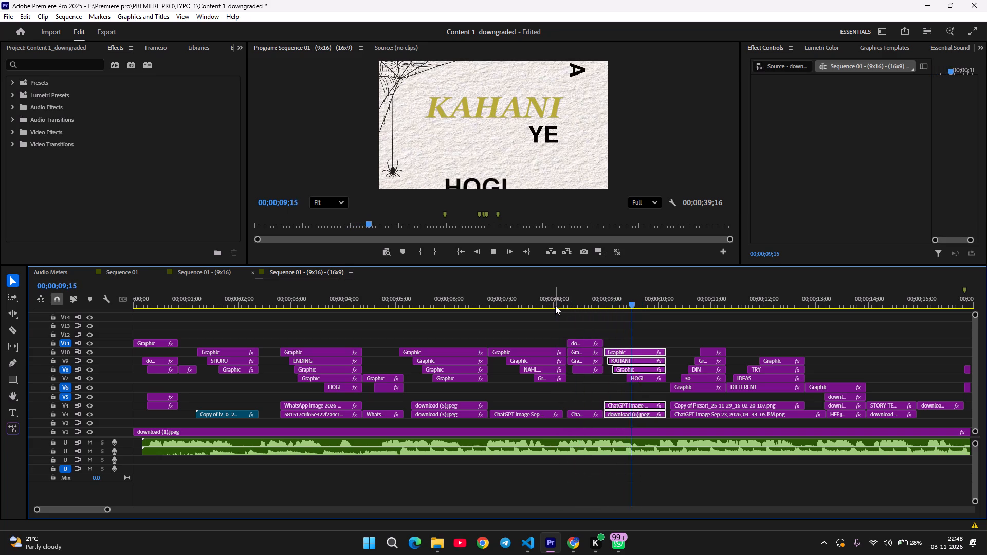
{"action": "key", "text": "space"}
{"action": "key", "text": "space"}
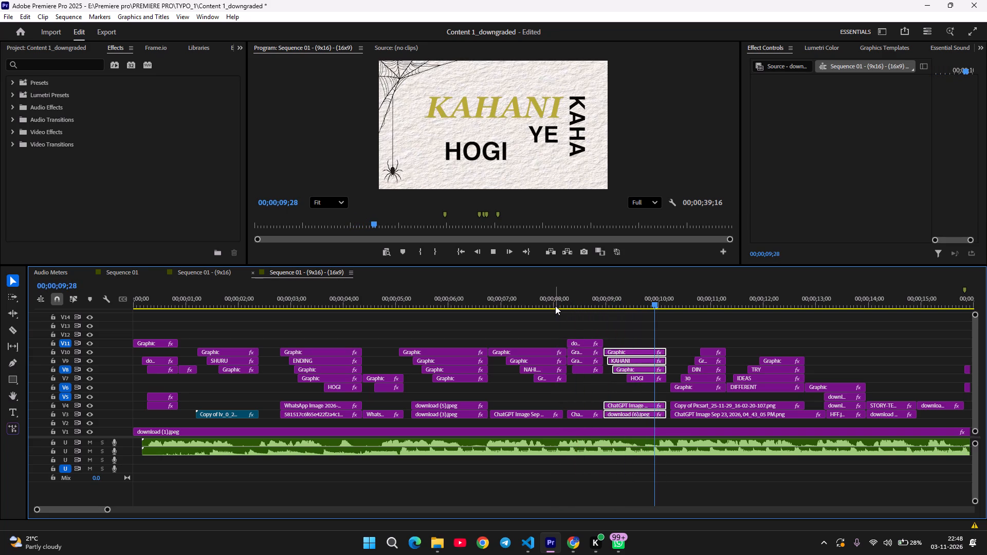
{"action": "key", "text": "space"}
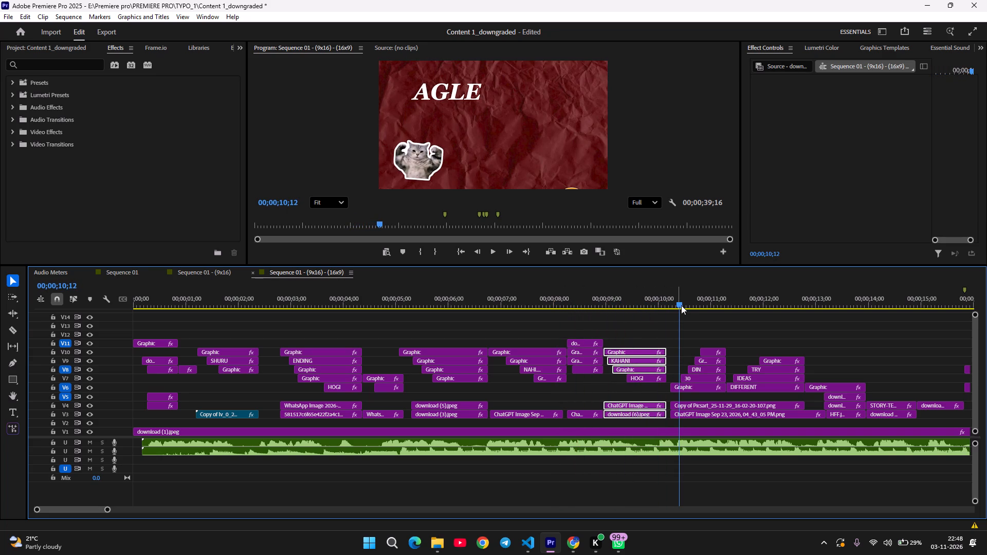
Cut the five "30 DIN BAAD" clips on V11, V10, V9, V8 and V3 with the Razor tool at 00;00;08;25.
{"action": "left_click_drag", "start_coordinate": [681, 306], "coordinate": [599, 331]}
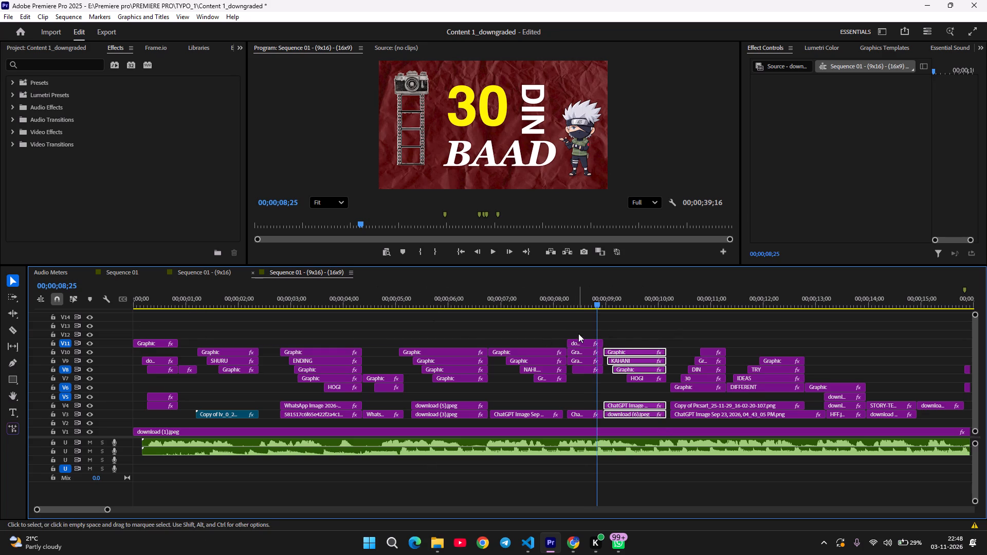
{"action": "left_click_drag", "start_coordinate": [578, 334], "coordinate": [589, 420]}
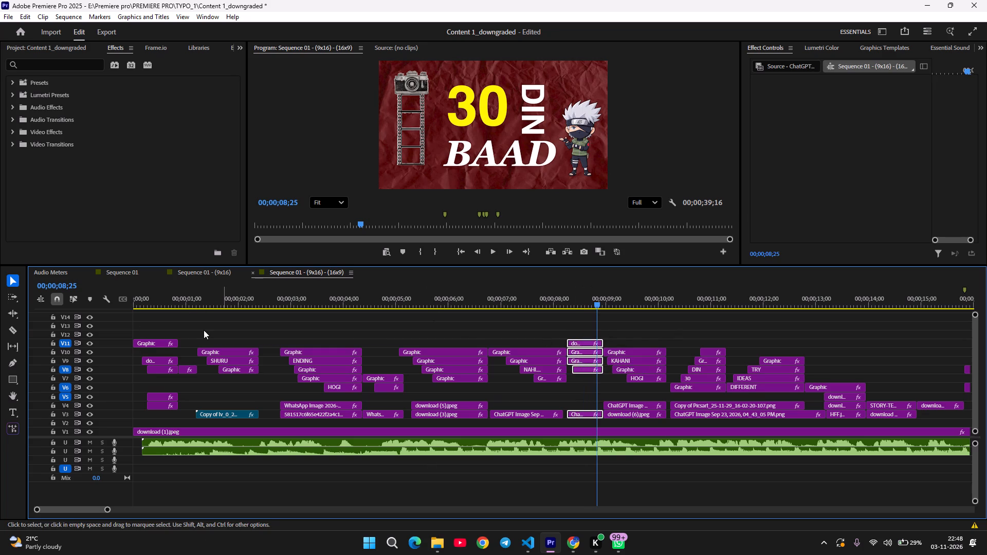
{"action": "left_click", "coordinate": [10, 327]}
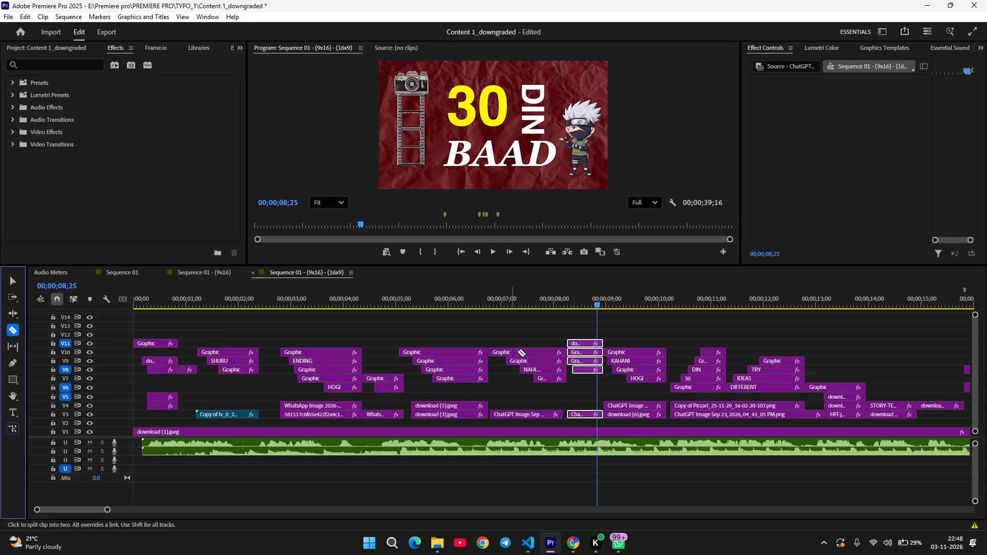
{"action": "left_click", "coordinate": [597, 341]}
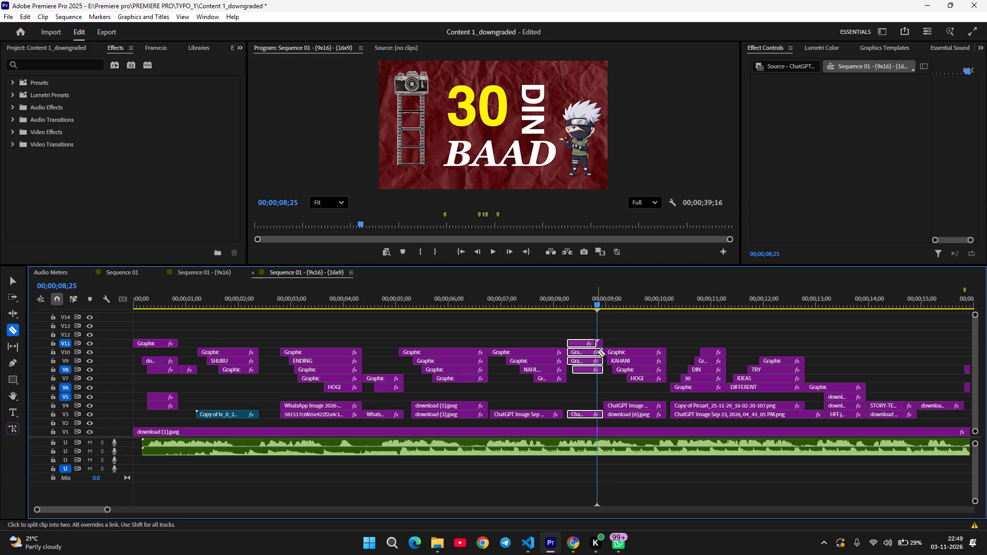
{"action": "left_click", "coordinate": [596, 351]}
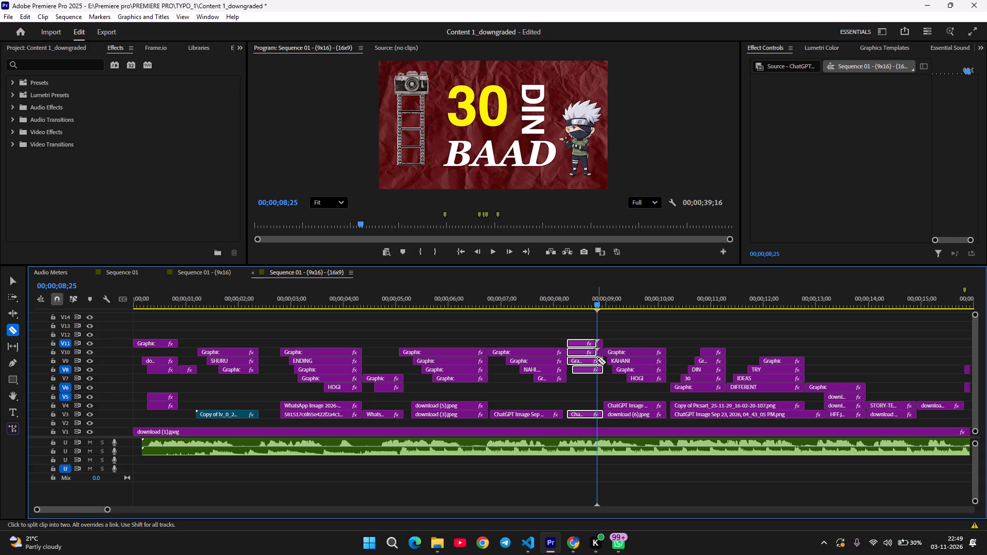
{"action": "left_click", "coordinate": [597, 360]}
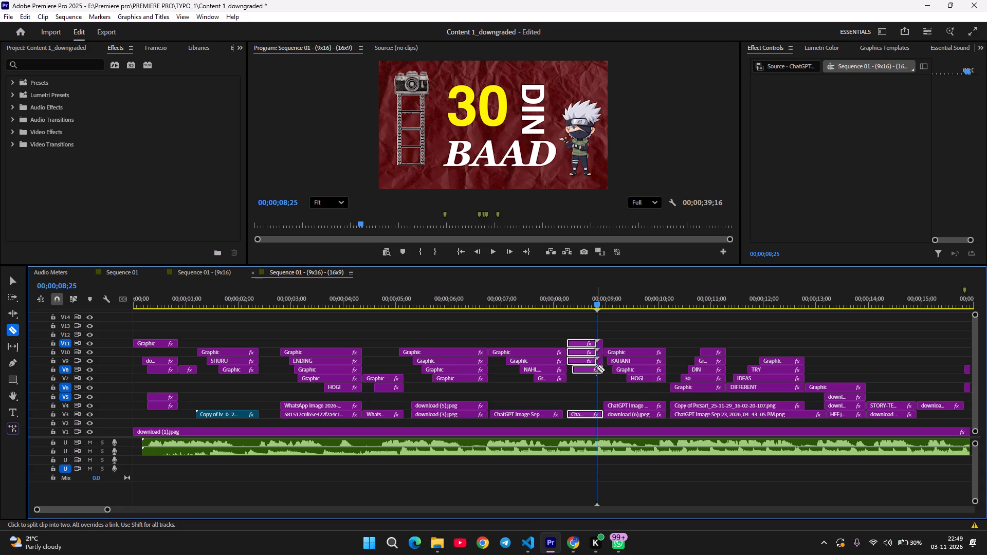
{"action": "left_click", "coordinate": [597, 367]}
{"action": "left_click", "coordinate": [596, 413]}
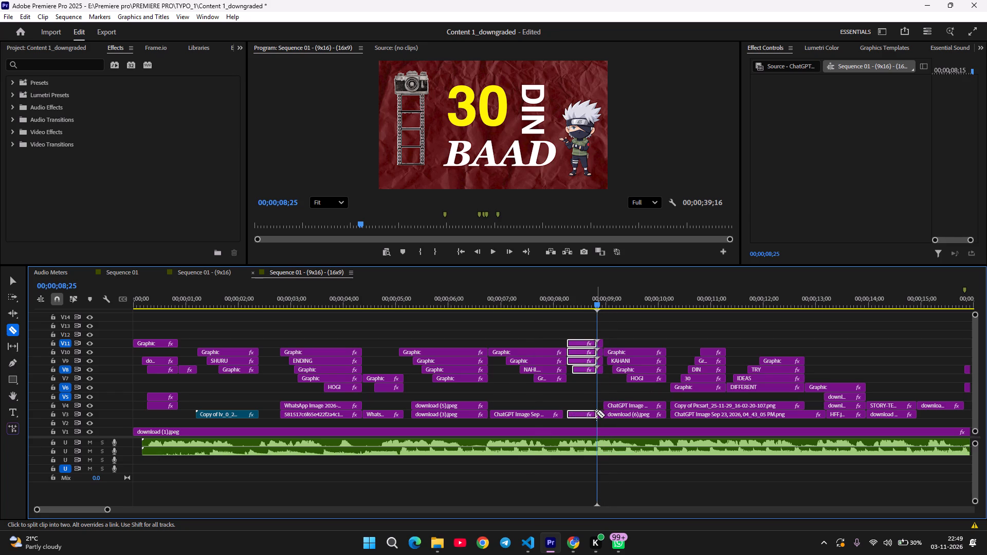
Delete the short leftover pieces after the 00;00;08;25 cut on V11, V10, V9, V8 and V3.
{"action": "left_click", "coordinate": [11, 282]}
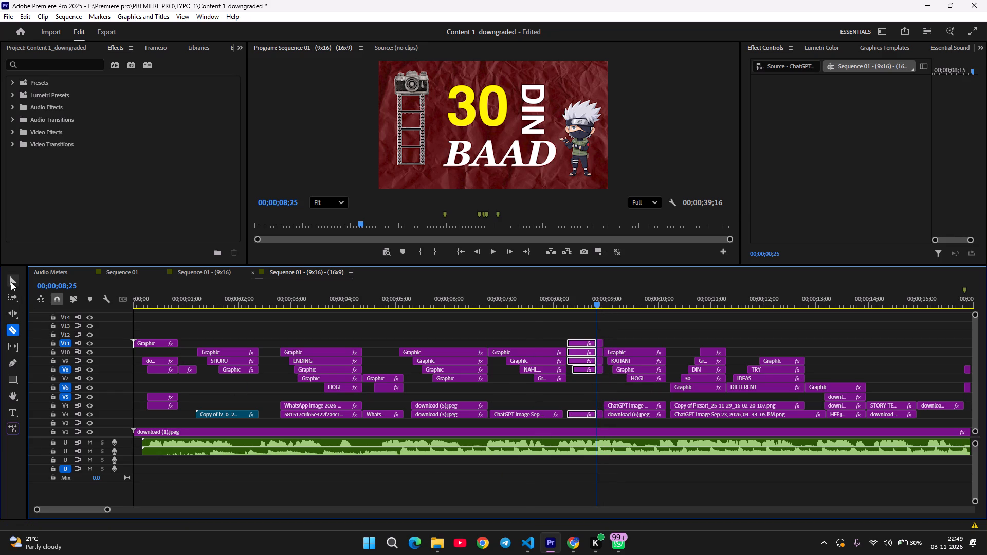
{"action": "left_click", "coordinate": [619, 332]}
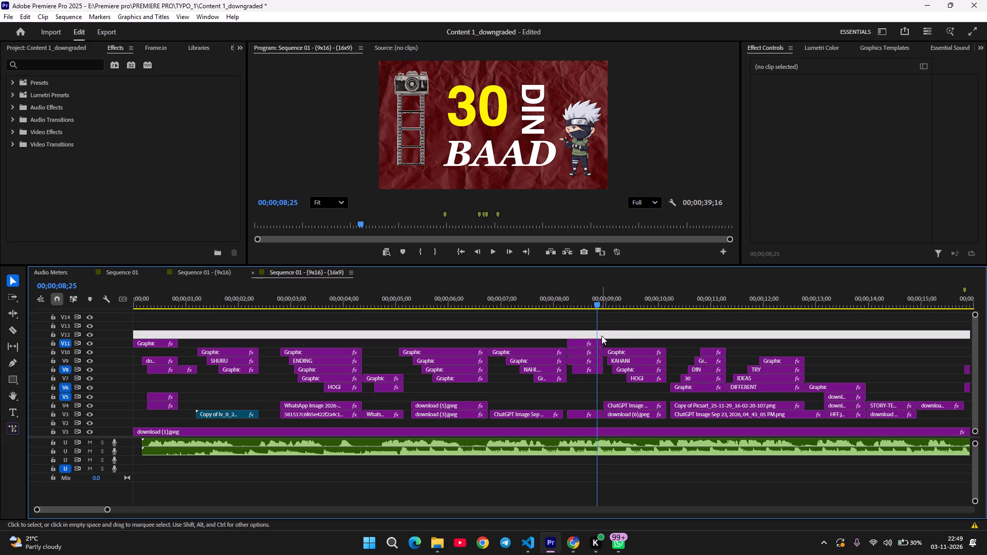
{"action": "left_click_drag", "start_coordinate": [600, 336], "coordinate": [600, 413]}
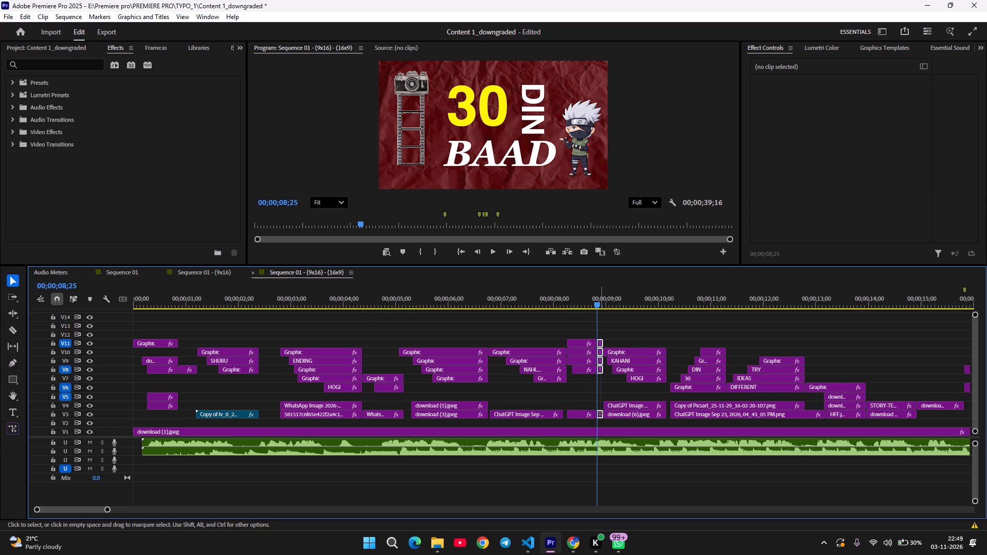
{"action": "left_click_drag", "start_coordinate": [600, 413], "coordinate": [600, 415]}
{"action": "key", "text": "Delete"}
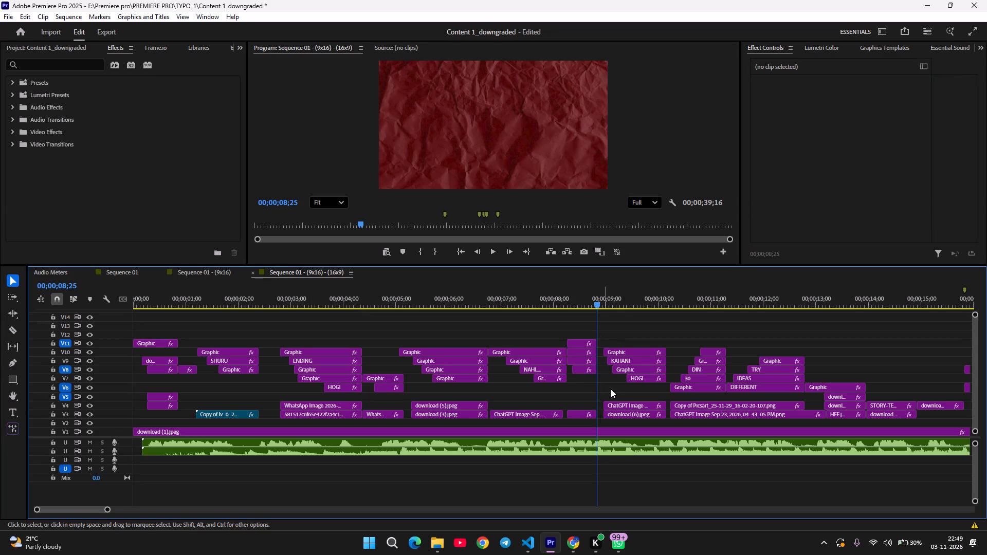
Extend the starts of the "KAHANI" section clips on V10, V9, V8, V7, V4 and V3 earlier together, closing the gap to 00;00;08;25.
{"action": "left_click_drag", "start_coordinate": [623, 341], "coordinate": [627, 421]}
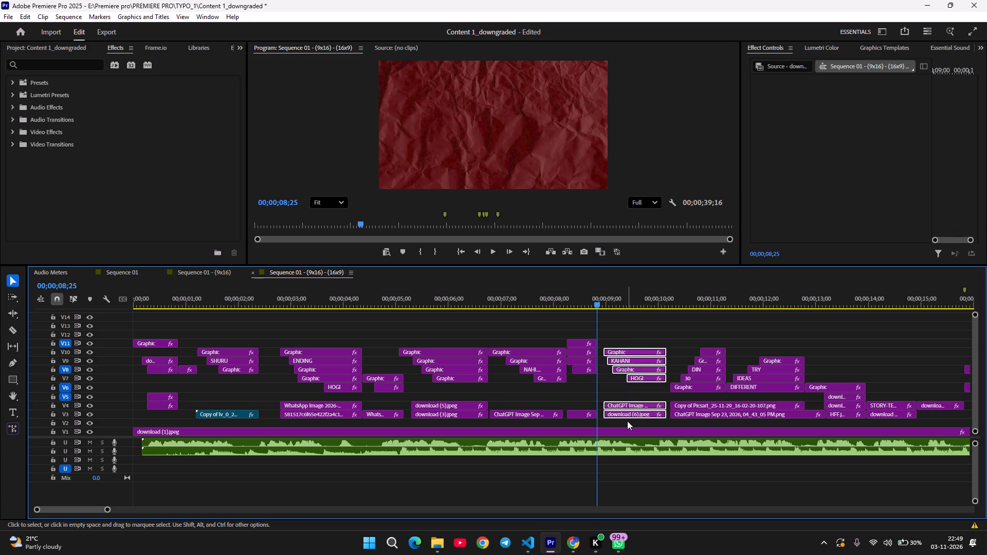
{"action": "left_click", "coordinate": [604, 347]}
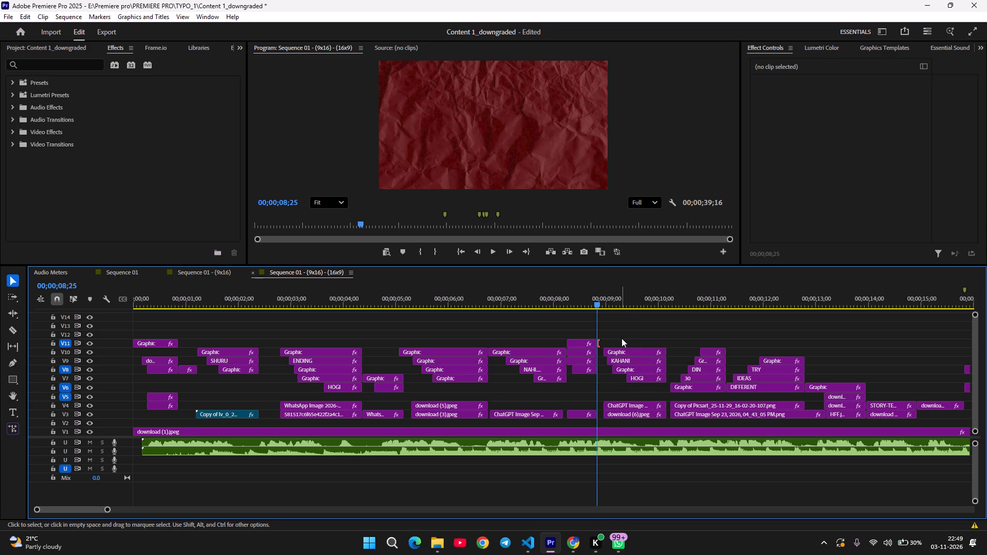
{"action": "left_click_drag", "start_coordinate": [622, 338], "coordinate": [641, 427]}
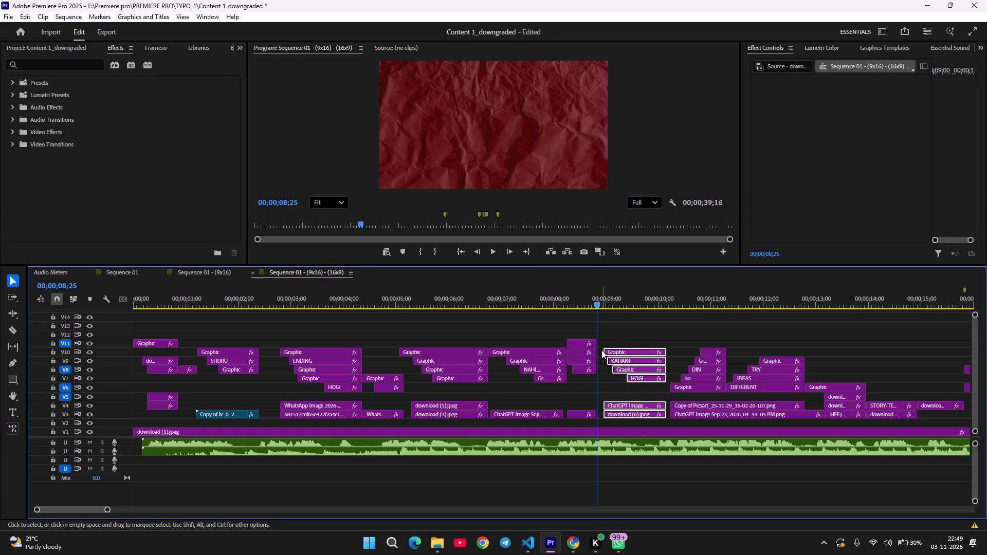
{"action": "left_click_drag", "start_coordinate": [604, 350], "coordinate": [595, 351]}
Replay the change from "30 DIN BAAD" to "KAHANI" around 00;00;08;25 to check its sync with the audio.
{"action": "left_click_drag", "start_coordinate": [599, 305], "coordinate": [535, 306]}
{"action": "key", "text": "space"}
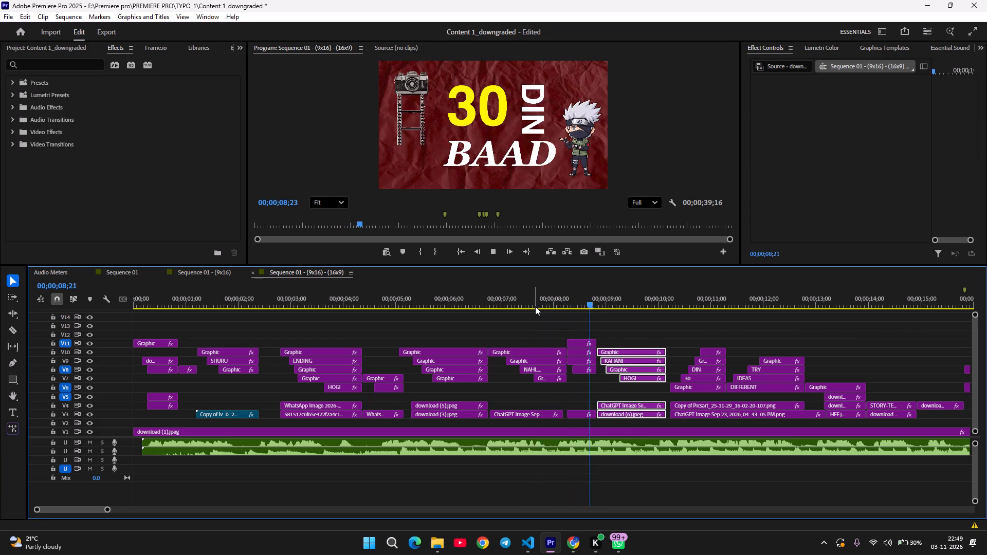
{"action": "key", "text": "space"}
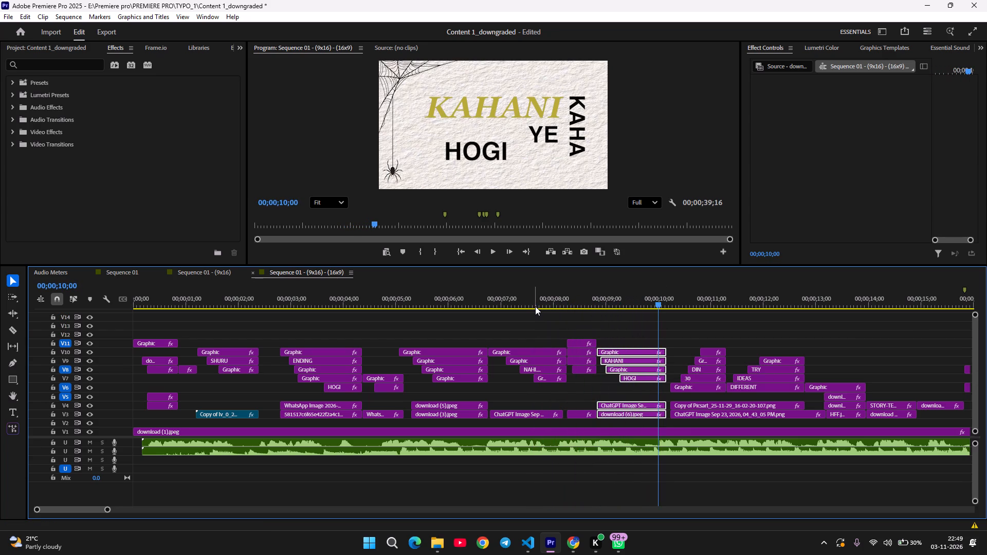
{"action": "left_click_drag", "start_coordinate": [658, 302], "coordinate": [566, 313]}
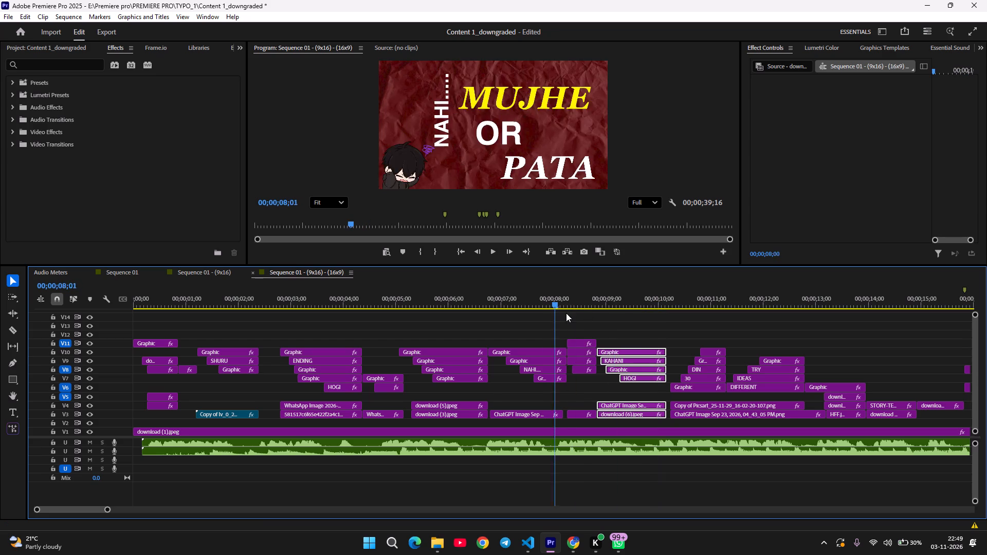
{"action": "left_click_drag", "start_coordinate": [566, 313], "coordinate": [598, 315]}
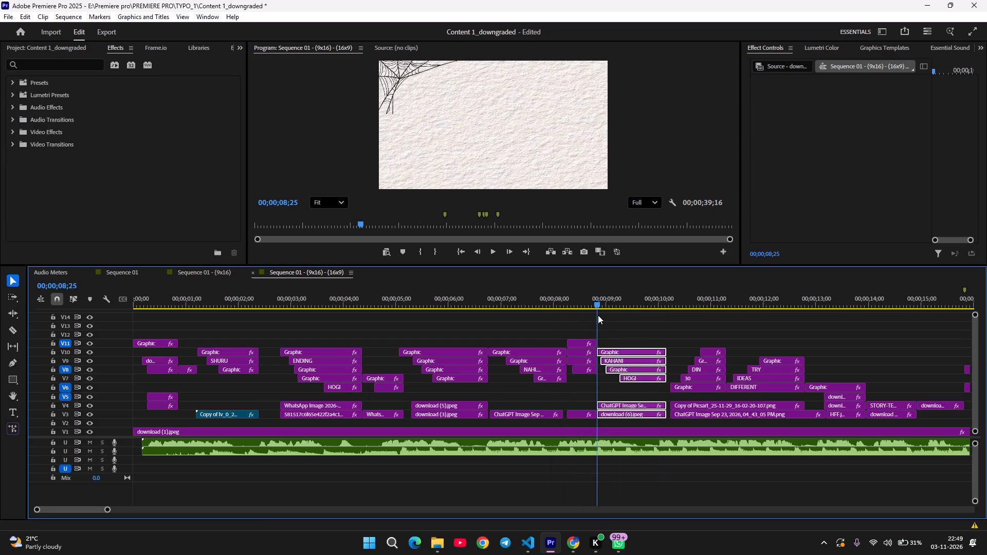
{"action": "left_click_drag", "start_coordinate": [598, 315], "coordinate": [554, 317]}
{"action": "key", "text": "space"}
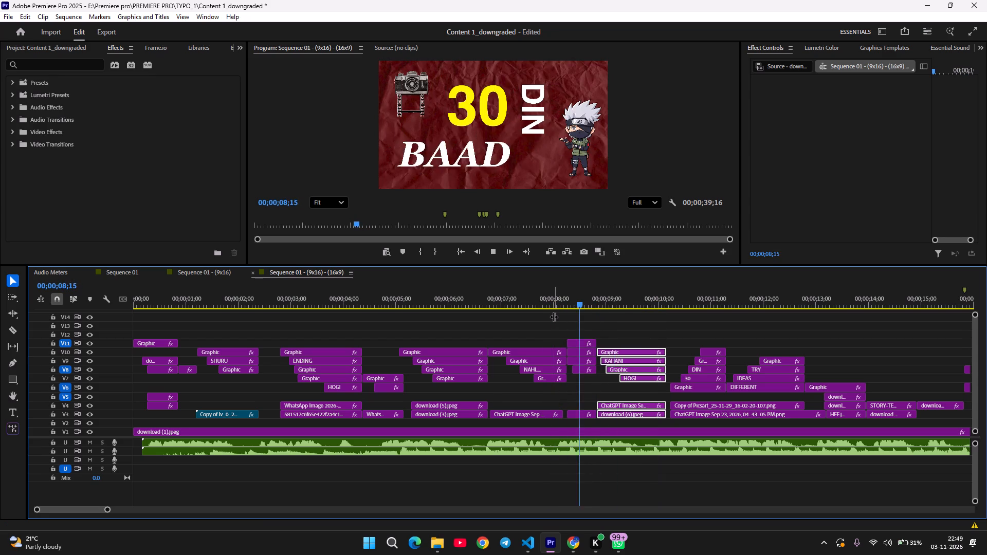
{"action": "key", "text": "space"}
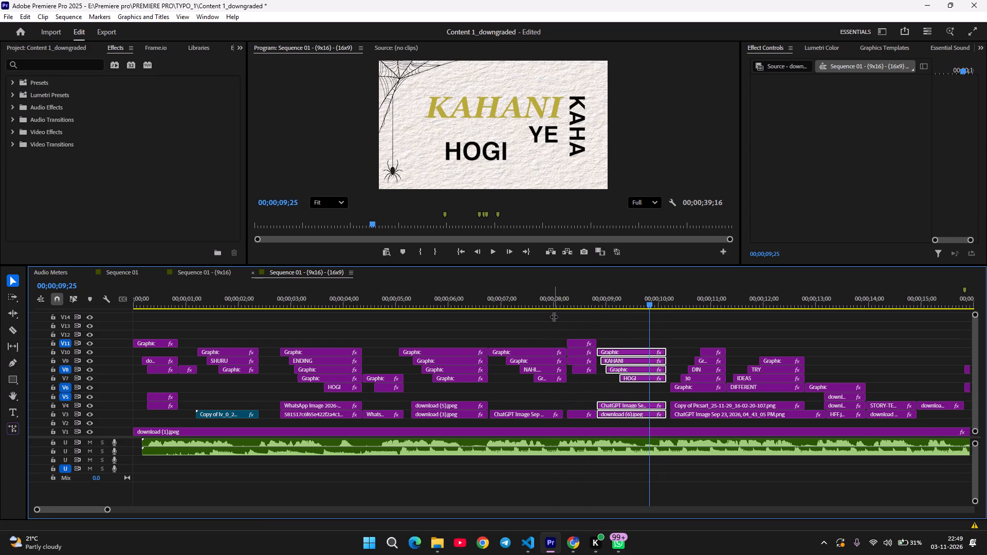
Continue playback to the "KI ACTUALLY WORK KARTA HAI" section and scrub back through "OR DEKHUNGA" to "STORY-TELLING" to check the timing.
{"action": "key", "text": "space"}
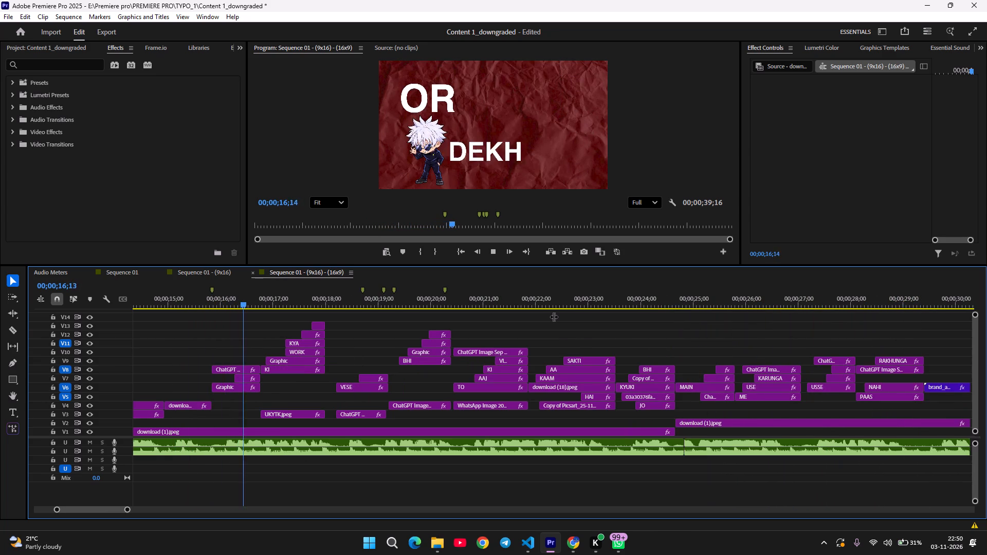
{"action": "key", "text": "space"}
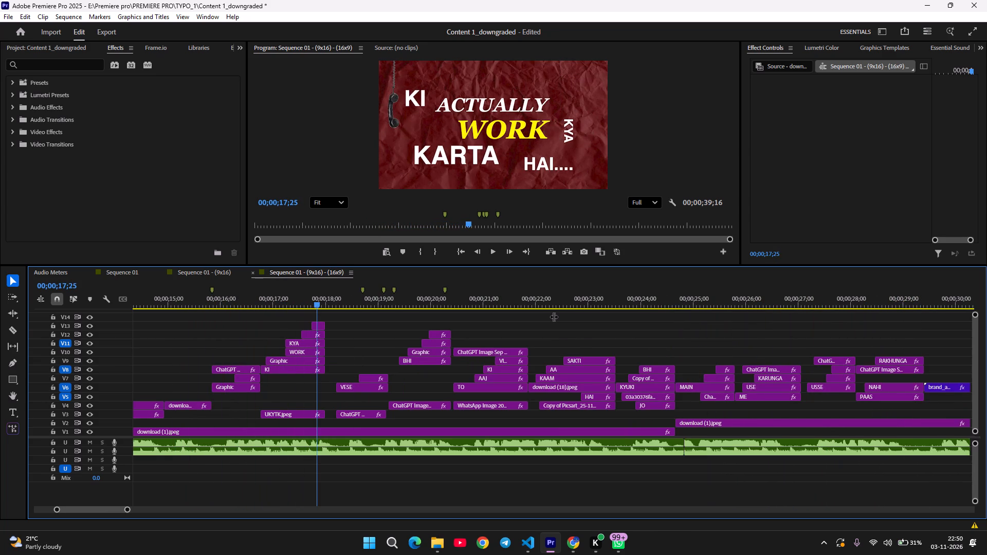
{"action": "left_click_drag", "start_coordinate": [315, 305], "coordinate": [242, 306]}
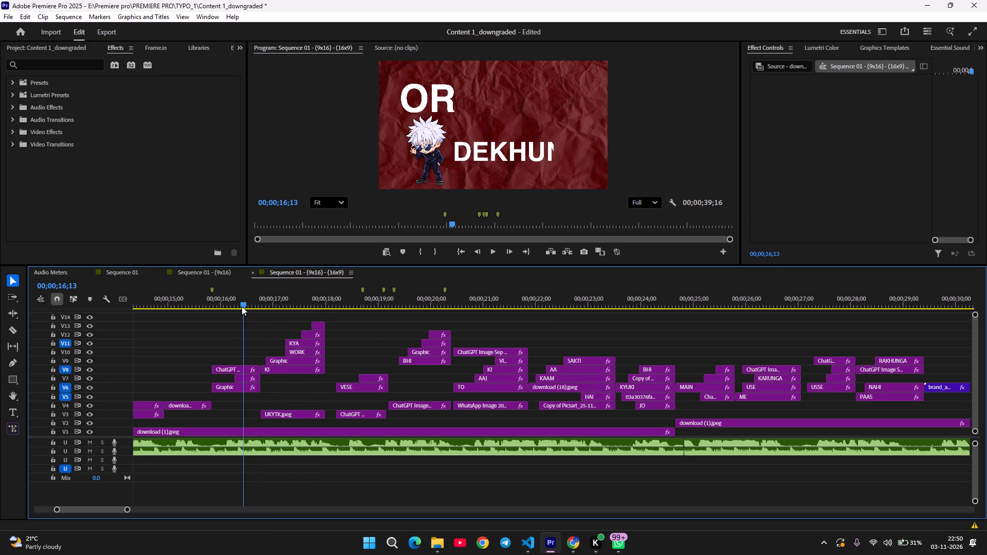
{"action": "left_click_drag", "start_coordinate": [242, 306], "coordinate": [231, 308]}
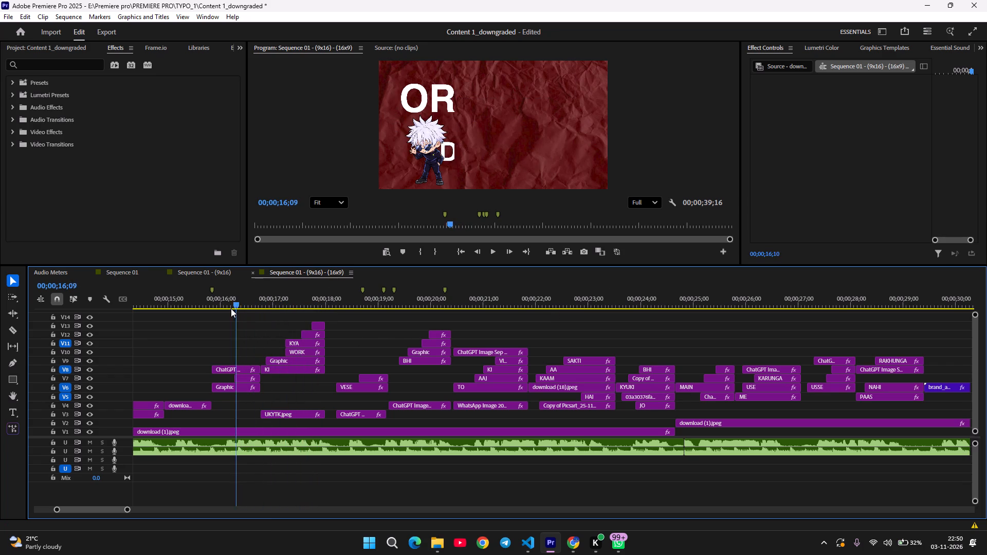
{"action": "left_click_drag", "start_coordinate": [231, 308], "coordinate": [136, 289]}
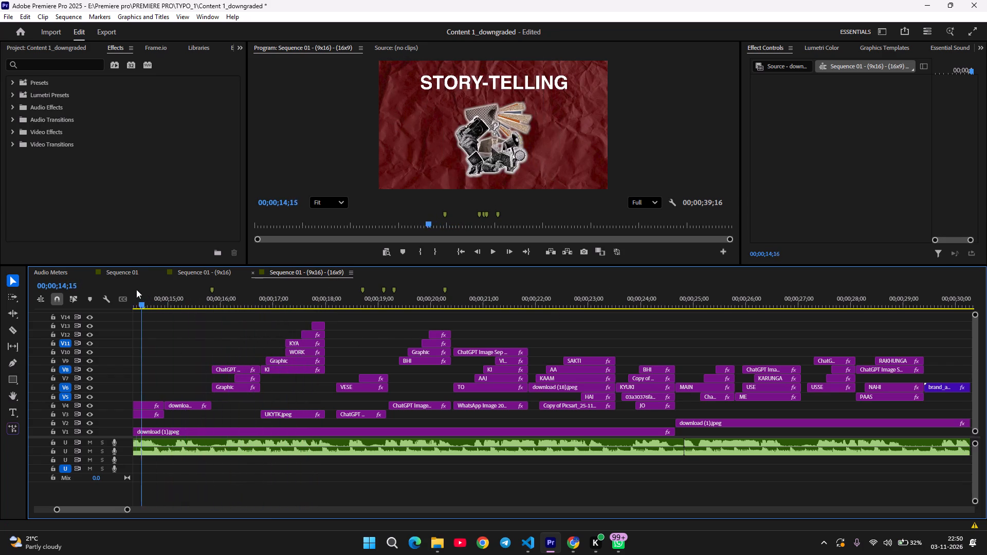
Play the sequence from 00;00;00;00 through the "KAHANI" section into the "AGLE 30 DIN ME MAIN" section to check the overall timing.
{"action": "left_click_drag", "start_coordinate": [136, 289], "coordinate": [59, 286]}
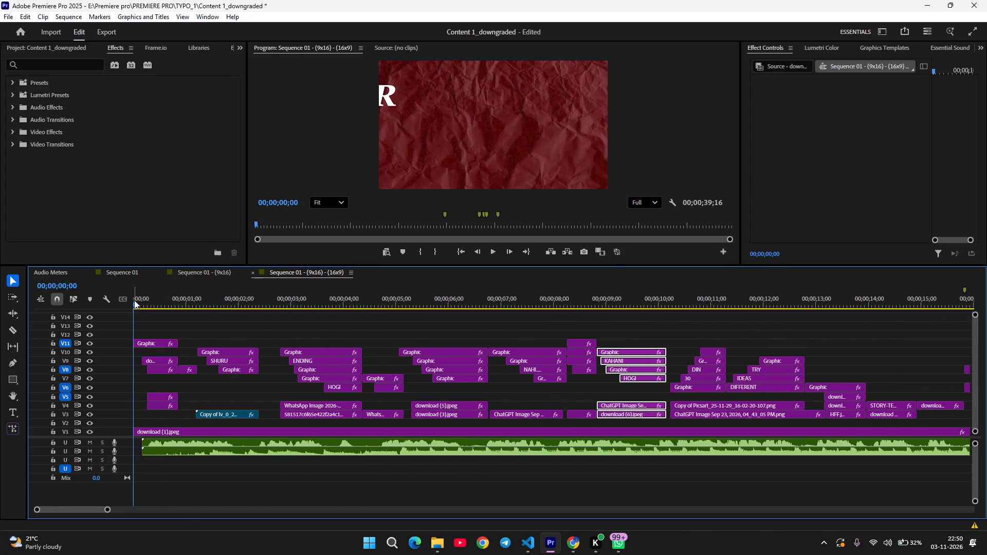
{"action": "left_click", "coordinate": [365, 302]}
{"action": "left_click", "coordinate": [365, 322]}
{"action": "left_click", "coordinate": [513, 376]}
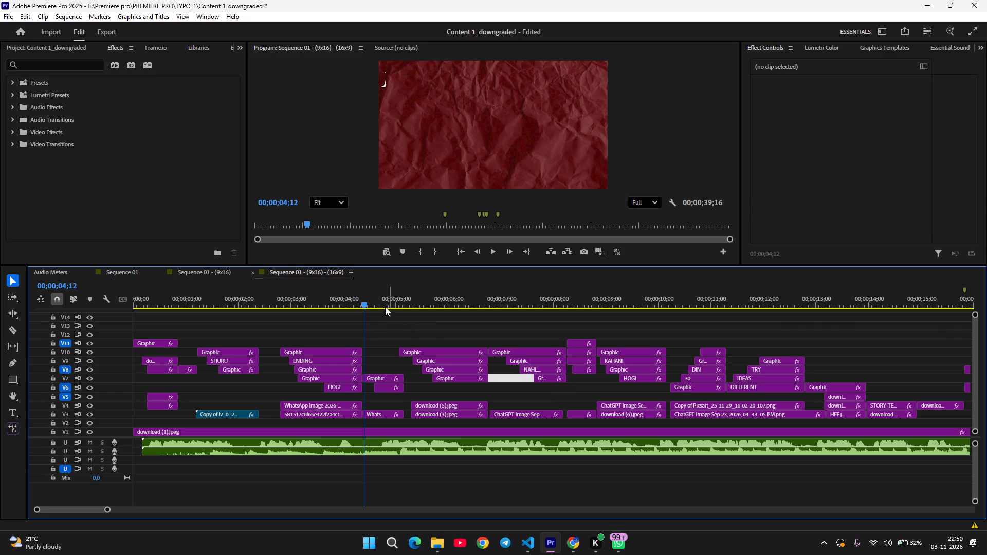
{"action": "left_click_drag", "start_coordinate": [362, 302], "coordinate": [95, 299]}
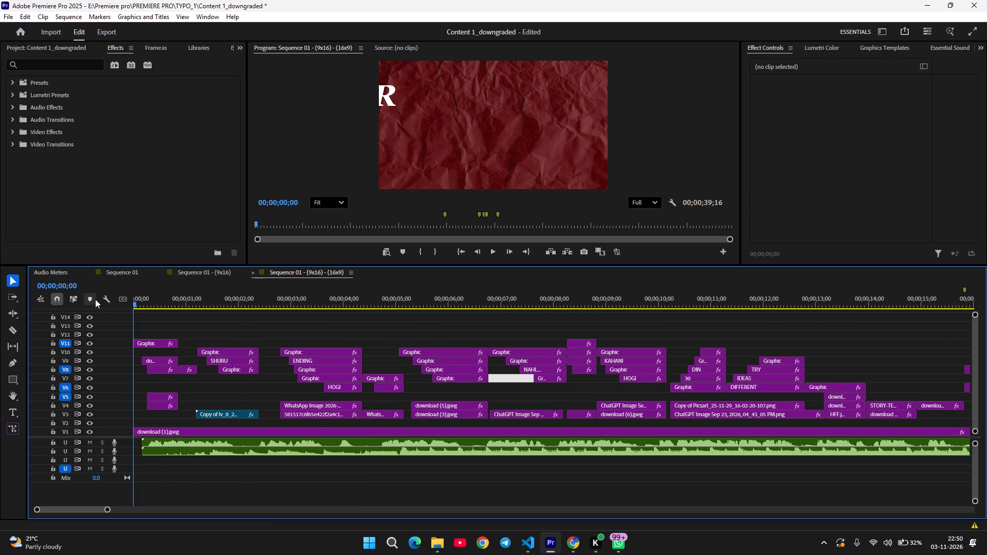
{"action": "key", "text": "space"}
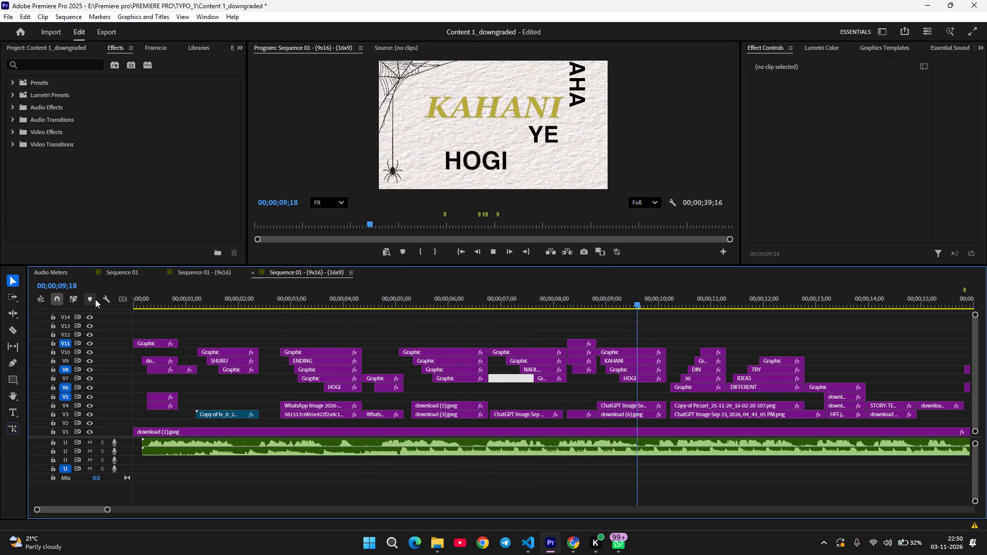
{"action": "key", "text": "space"}
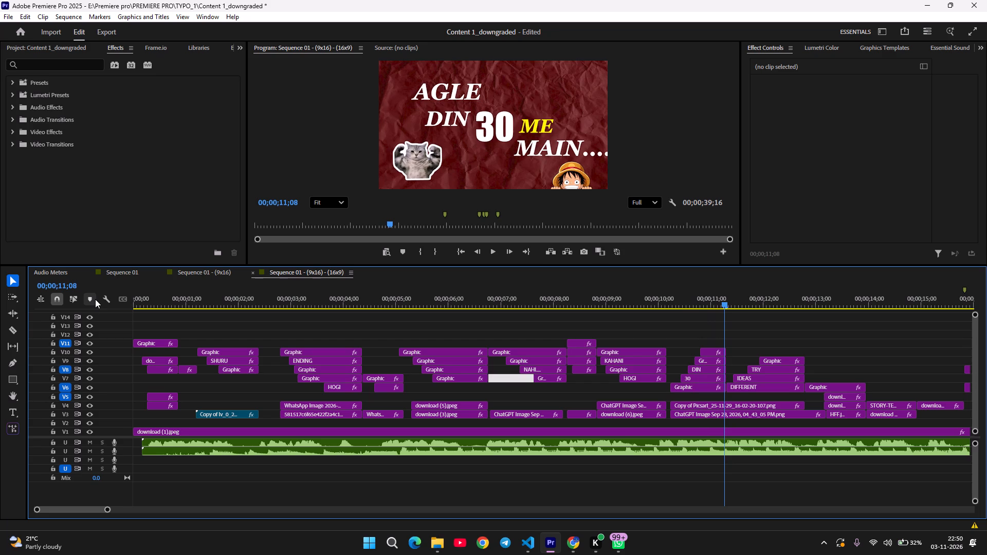
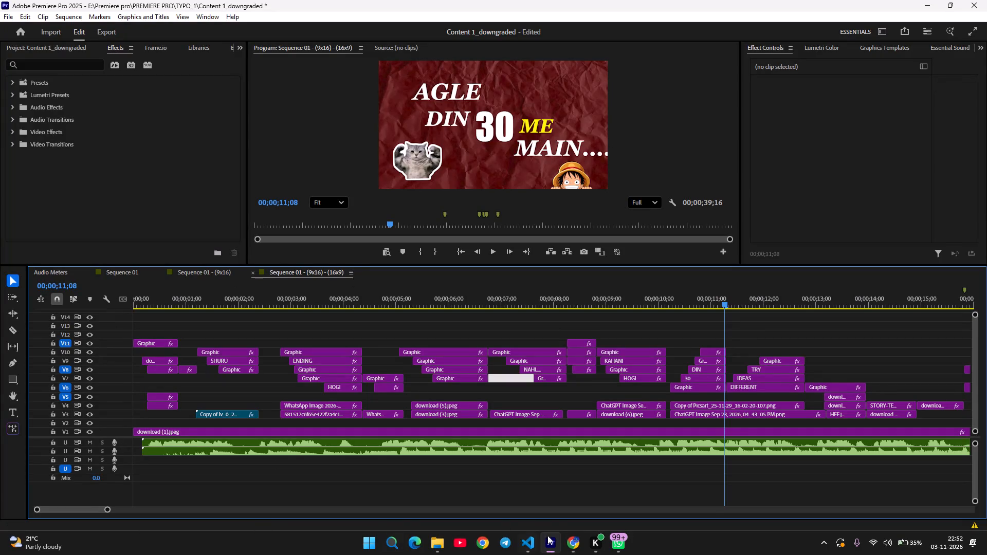
Switch to the Chrome window with the Render dashboard and search Google for "mindsinsync" in a new tab.
{"action": "left_click", "coordinate": [568, 538]}
{"action": "left_click", "coordinate": [577, 485]}
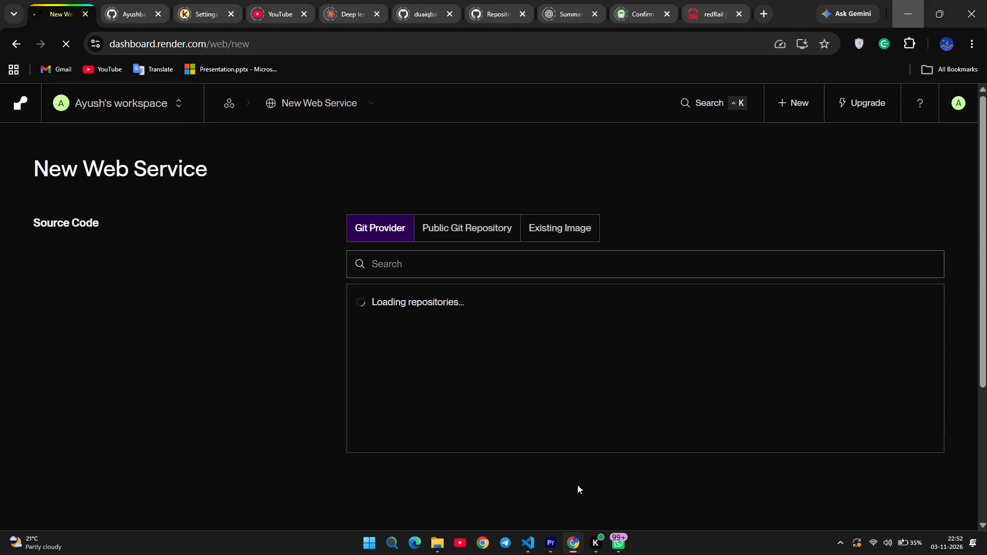
{"action": "left_click", "coordinate": [617, 175]}
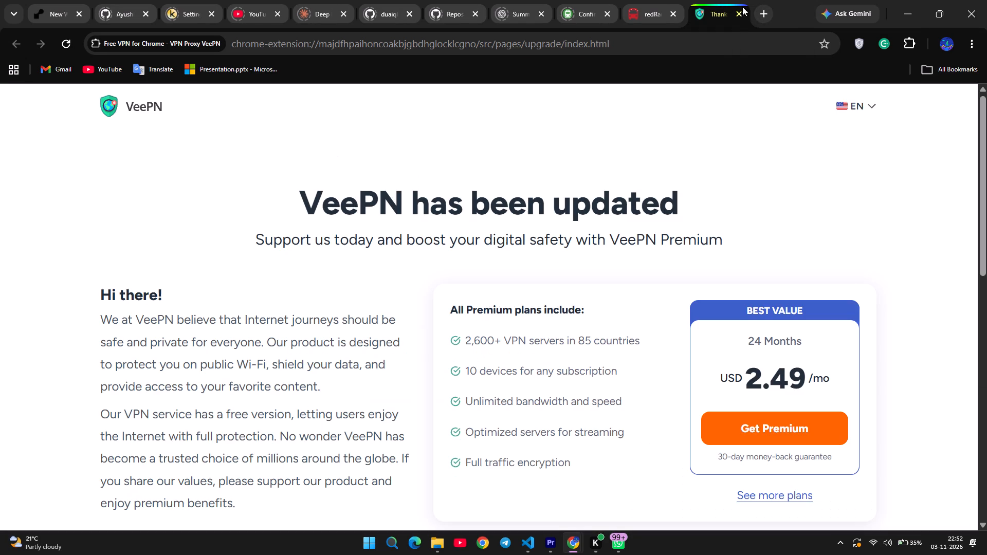
{"action": "left_click", "coordinate": [759, 5]}
{"action": "type", "text": "mindsi"}
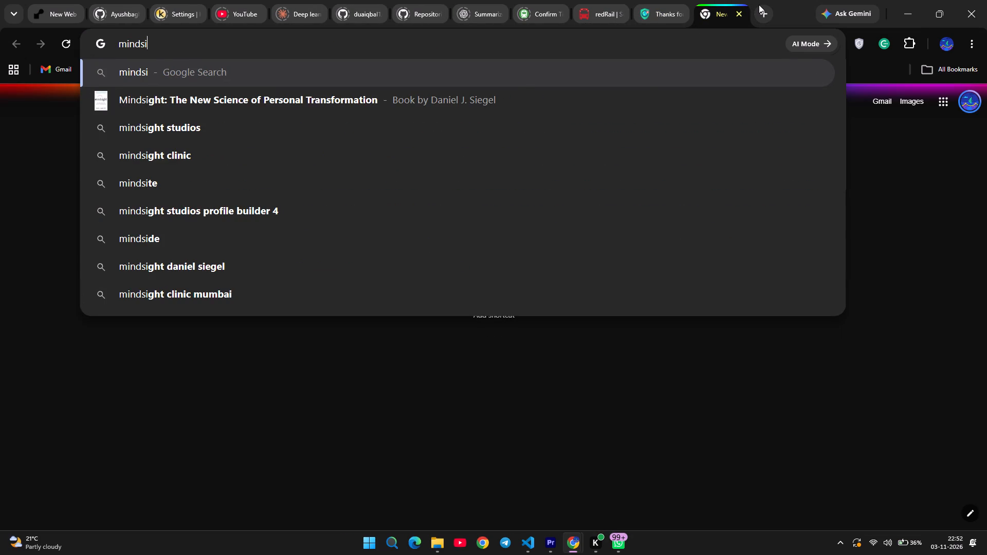
{"action": "type", "text": "ns"}
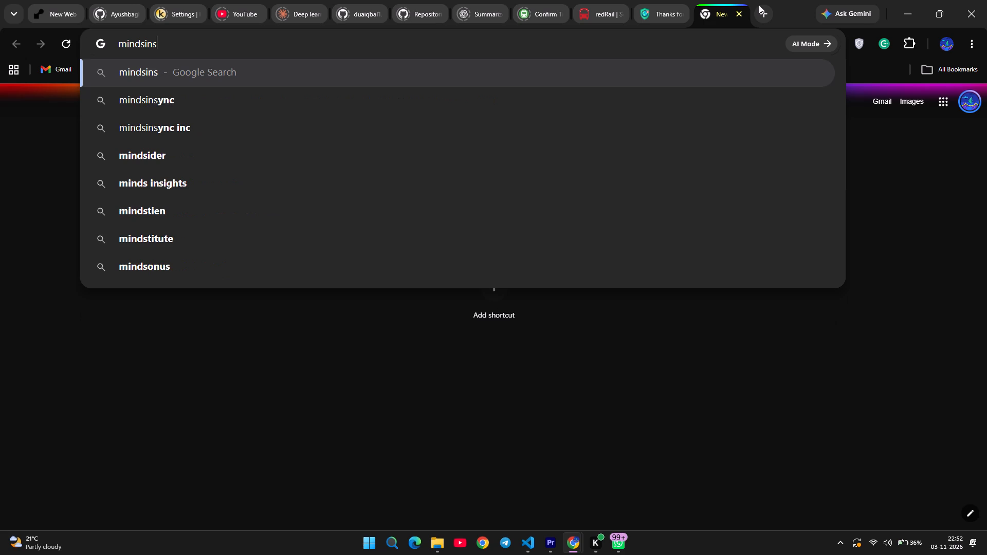
{"action": "key", "text": "Down"}
{"action": "key", "text": "Return"}
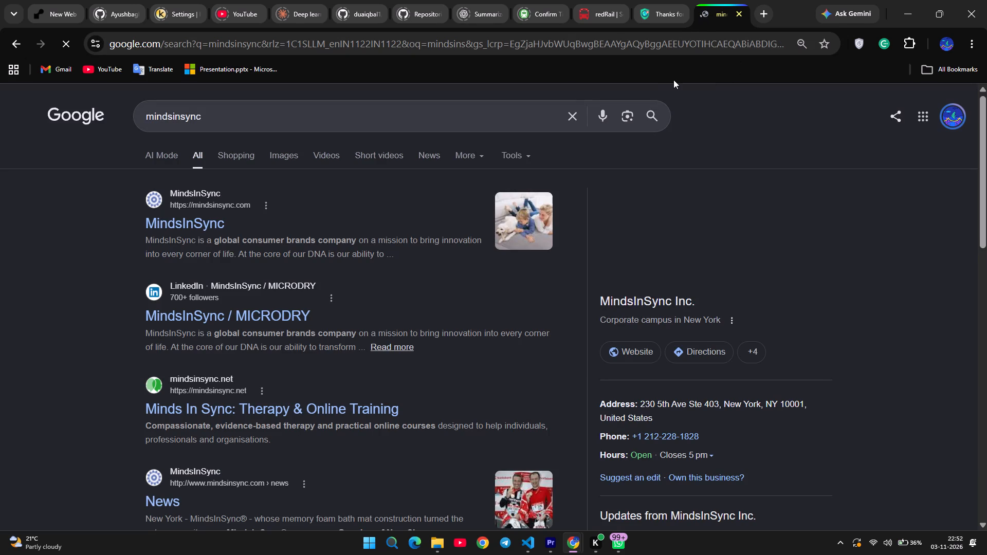
Search Google for "sound effects buttons" instead and open the first Myinstants Sound Effects Soundboard result.
{"action": "left_click", "coordinate": [180, 118]}
{"action": "key", "text": "ctrl+a"}
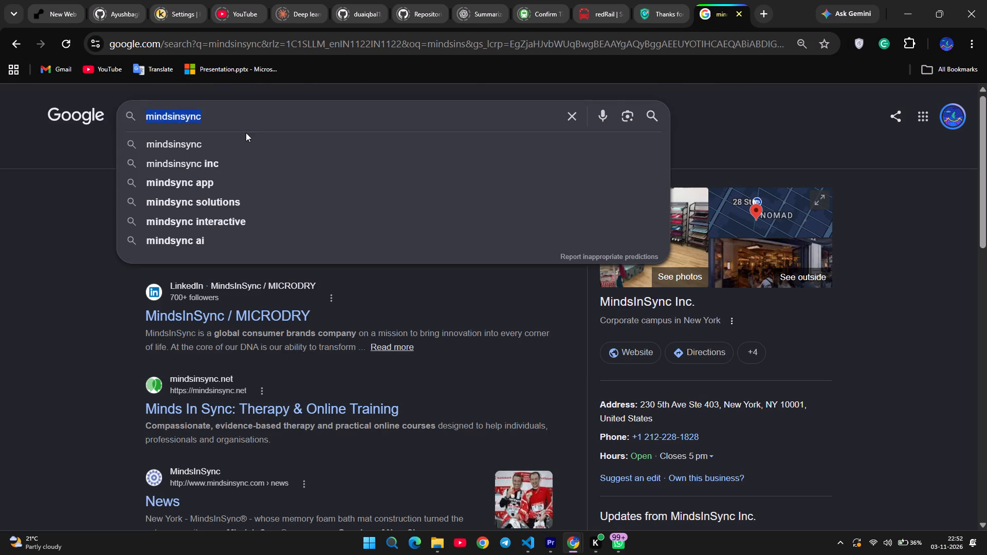
{"action": "type", "text": "soud"}
{"action": "key", "text": "BackSpace"}
{"action": "type", "text": "nd effec"}
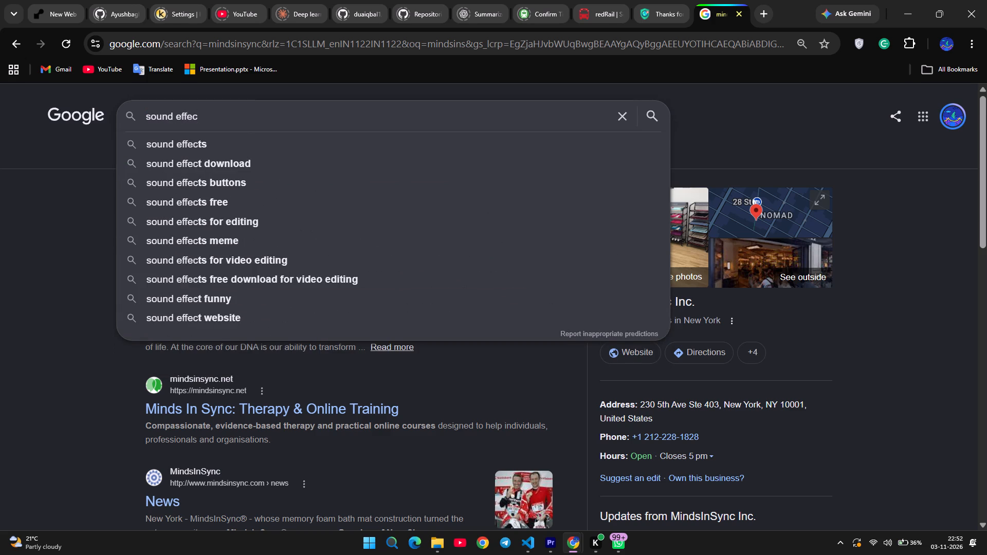
{"action": "type", "text": "ts"}
{"action": "key", "text": "space"}
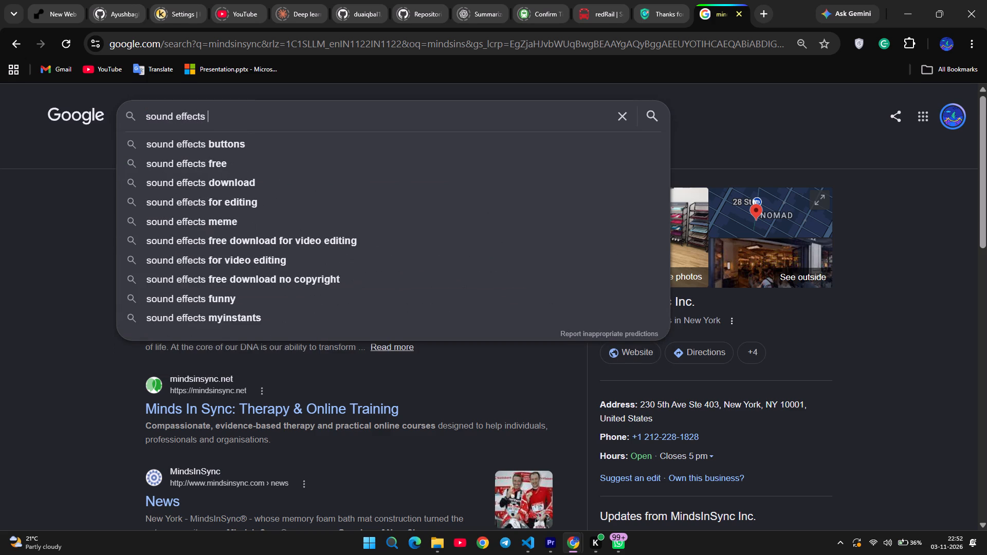
{"action": "key", "text": "Down"}
{"action": "key", "text": "Return"}
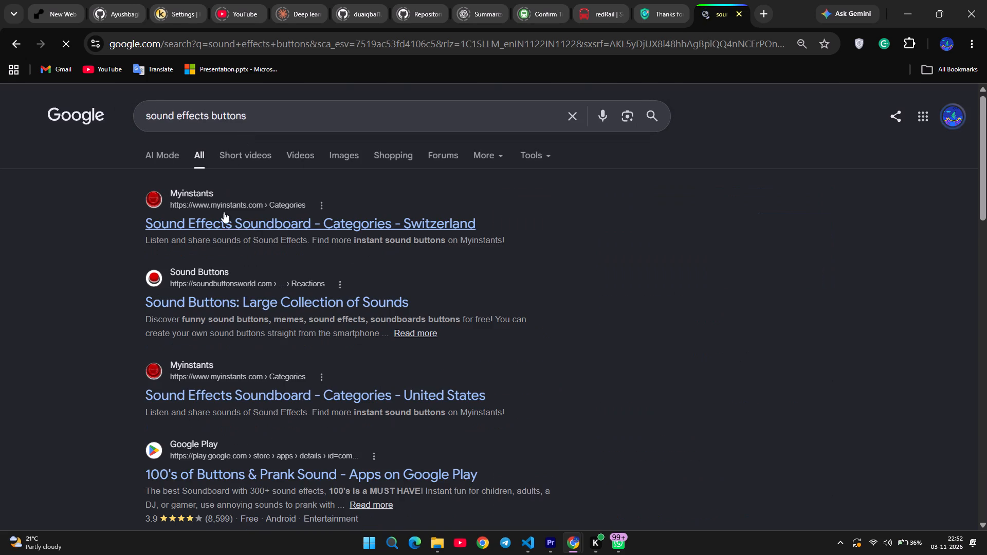
{"action": "left_click", "coordinate": [243, 223]}
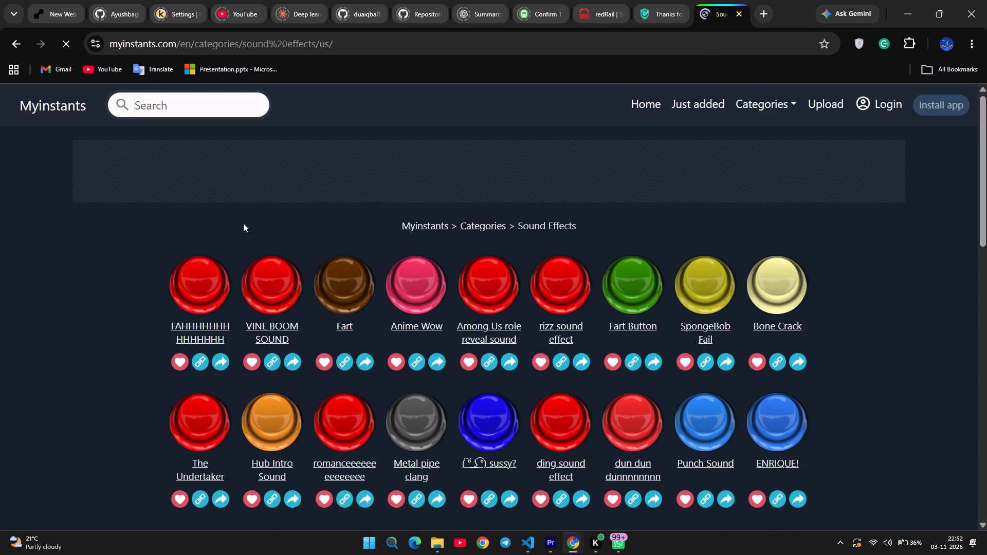
Audition first-row sounds on Myinstants: FAHHH, VINE BOOM SOUND, Fart, Anime Wow, rizz sound effect, Among Us role reveal sound and Bone Crack.
{"action": "left_click", "coordinate": [199, 274]}
{"action": "left_click", "coordinate": [282, 289]}
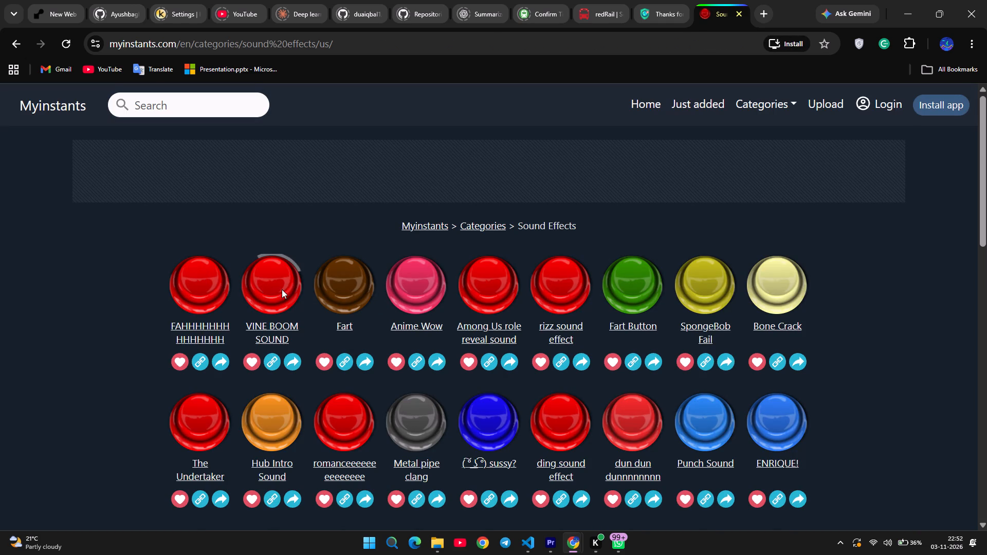
{"action": "left_click", "coordinate": [345, 289]}
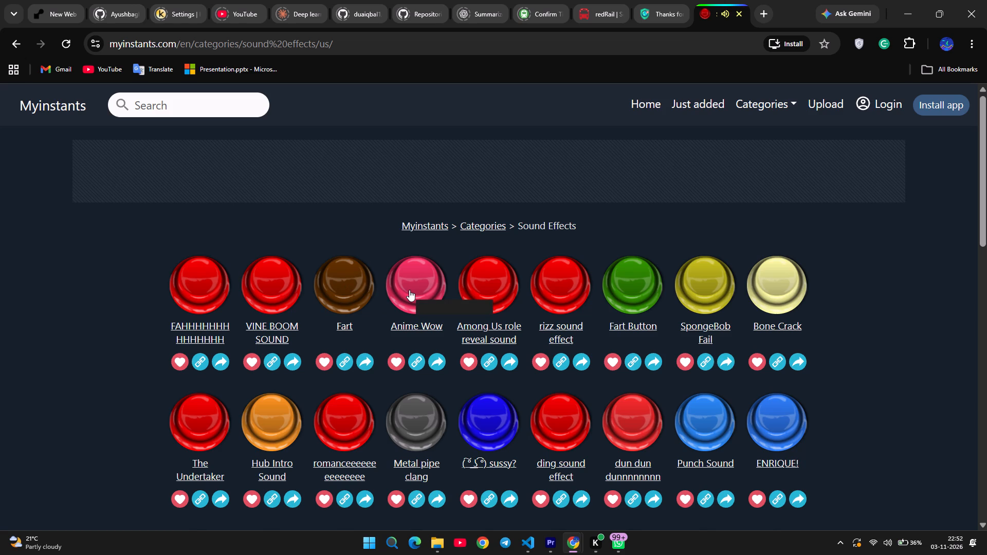
{"action": "left_click", "coordinate": [409, 290]}
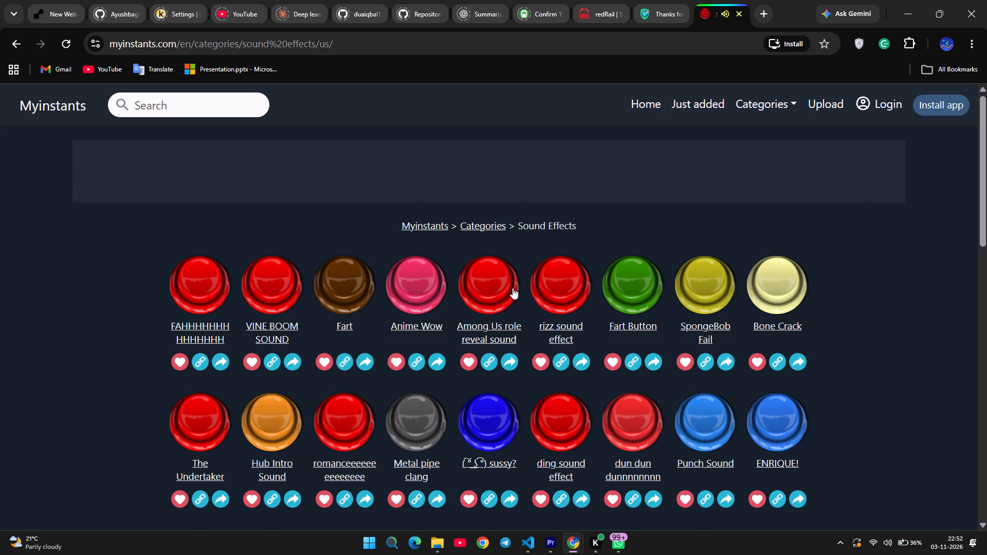
{"action": "left_click", "coordinate": [568, 290]}
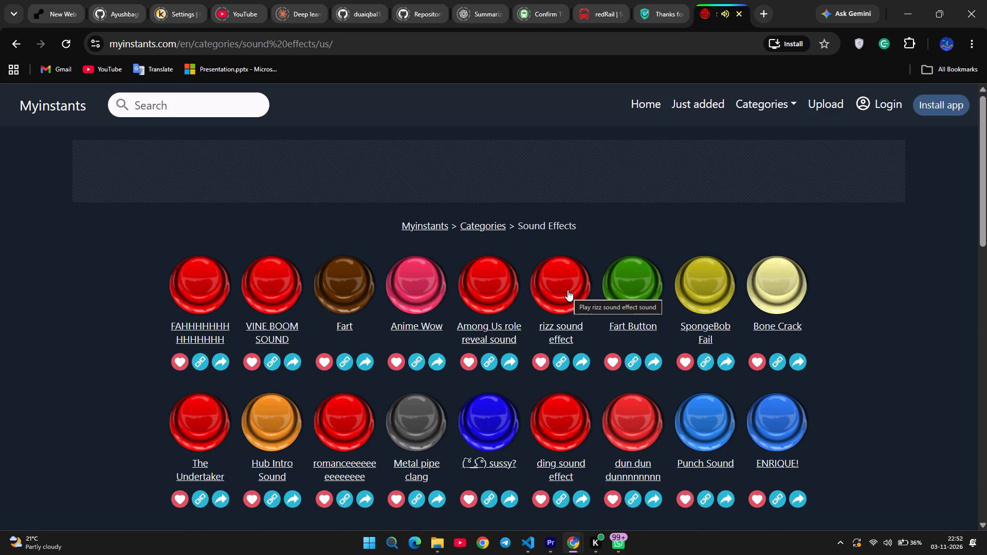
{"action": "left_click", "coordinate": [482, 297]}
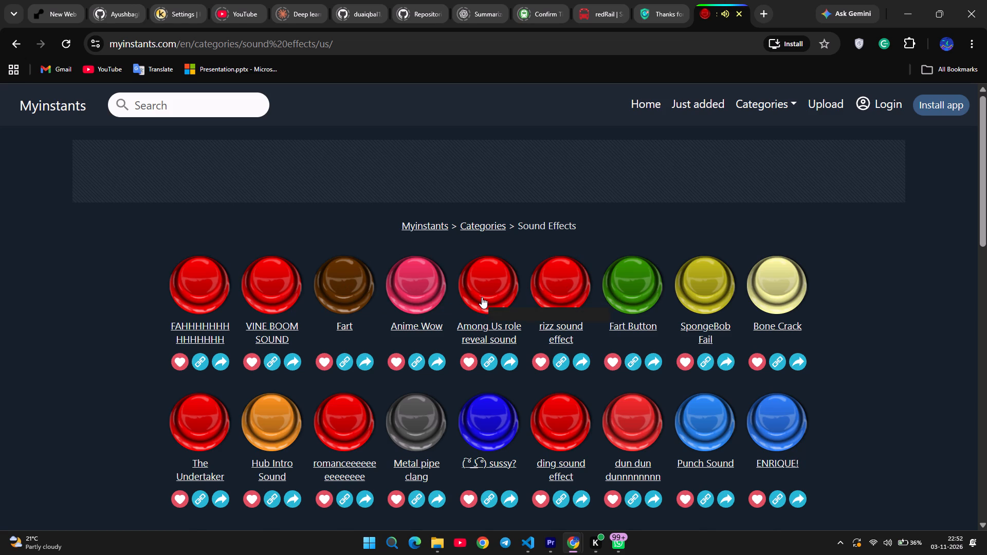
{"action": "left_click", "coordinate": [778, 296]}
Audition the second-row sounds "dun dun dunnnnnnnn", "ding sound effect" and "sussy?", and replay the ding sound effect.
{"action": "scroll", "coordinate": [631, 330], "scroll_direction": "down", "scroll_amount": 2}
{"action": "left_click", "coordinate": [631, 343]}
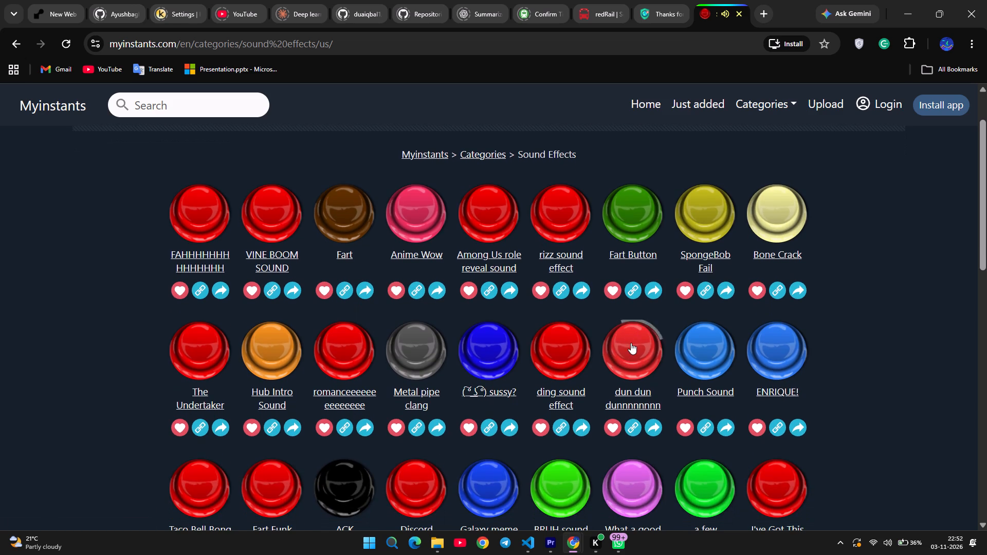
{"action": "left_click", "coordinate": [570, 340]}
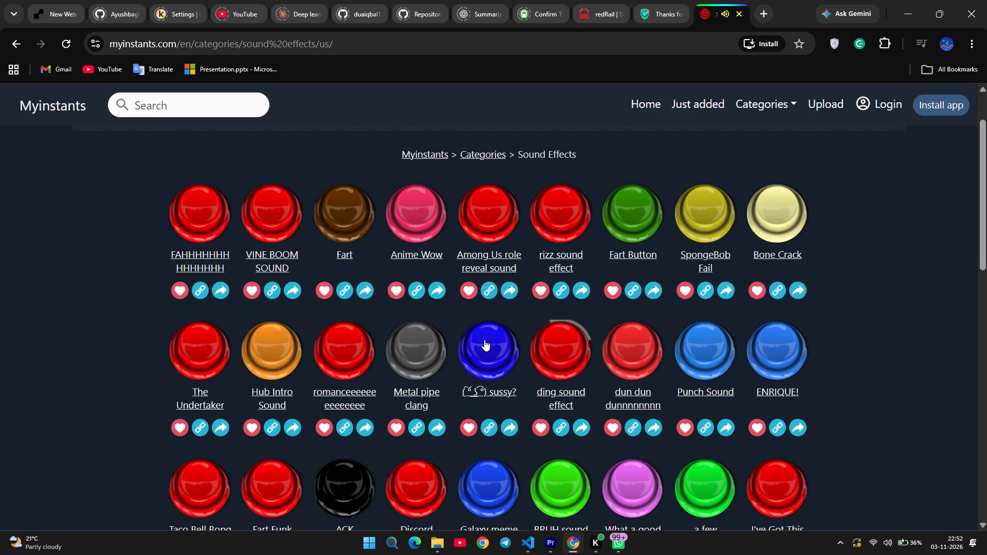
{"action": "left_click", "coordinate": [484, 340]}
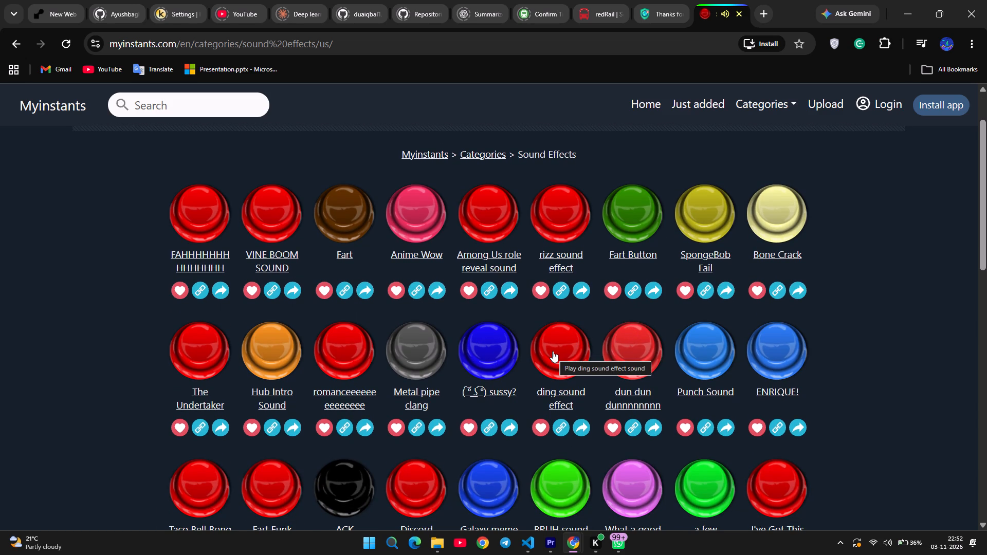
{"action": "left_click", "coordinate": [553, 351]}
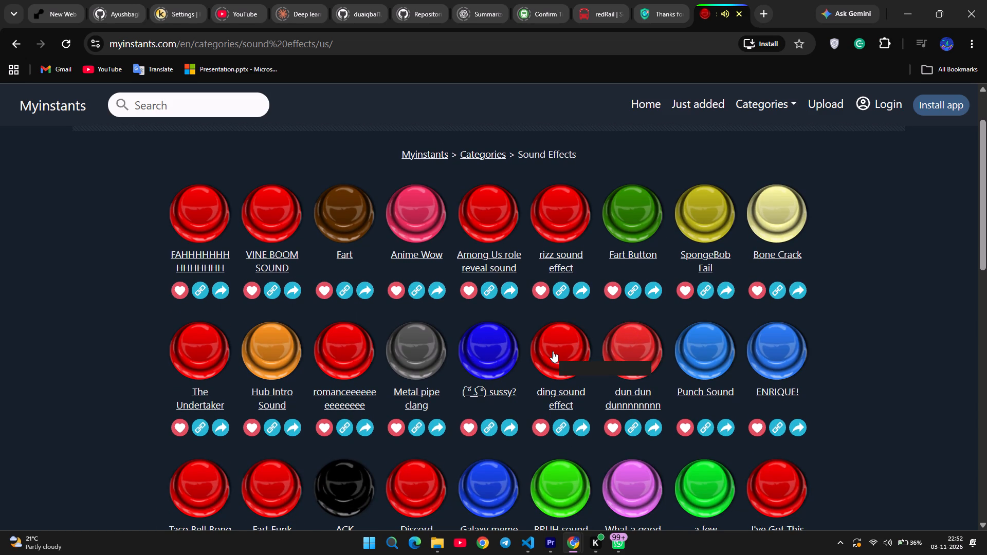
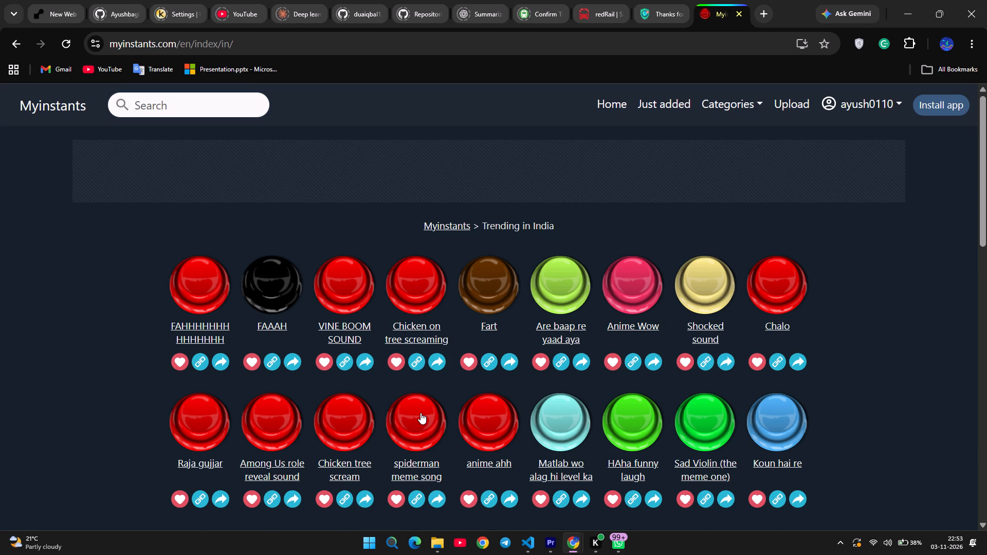
Audition the Chalo, Koun hai re, Sad Violin, HAha funny laugh, spiderman meme song and Chicken tree scream sounds, and replay VINE BOOM SOUND.
{"action": "left_click", "coordinate": [800, 287]}
{"action": "left_click", "coordinate": [776, 436]}
{"action": "left_click", "coordinate": [697, 439]}
{"action": "left_click", "coordinate": [638, 431]}
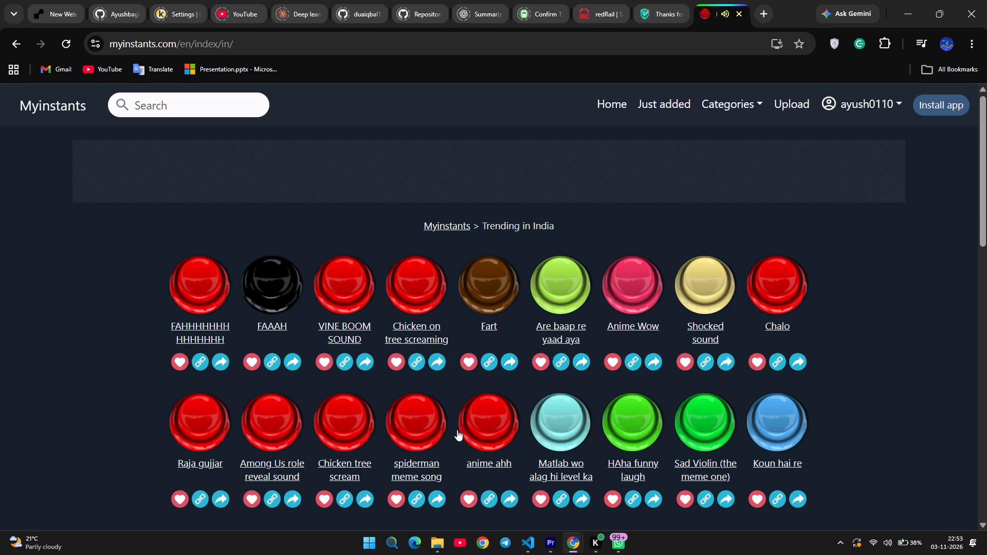
{"action": "left_click", "coordinate": [425, 423]}
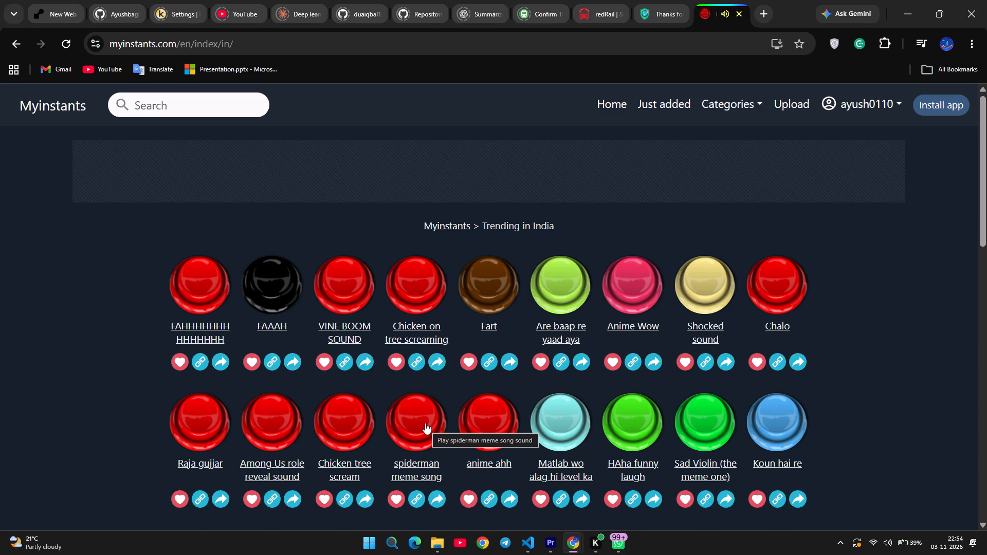
{"action": "left_click", "coordinate": [353, 432]}
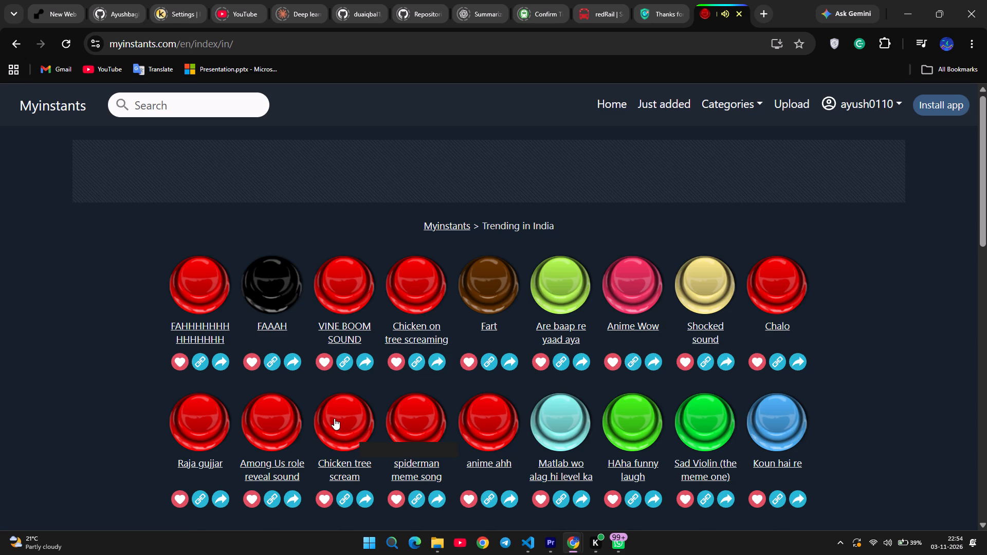
{"action": "scroll", "coordinate": [298, 450], "scroll_direction": "down", "scroll_amount": 1}
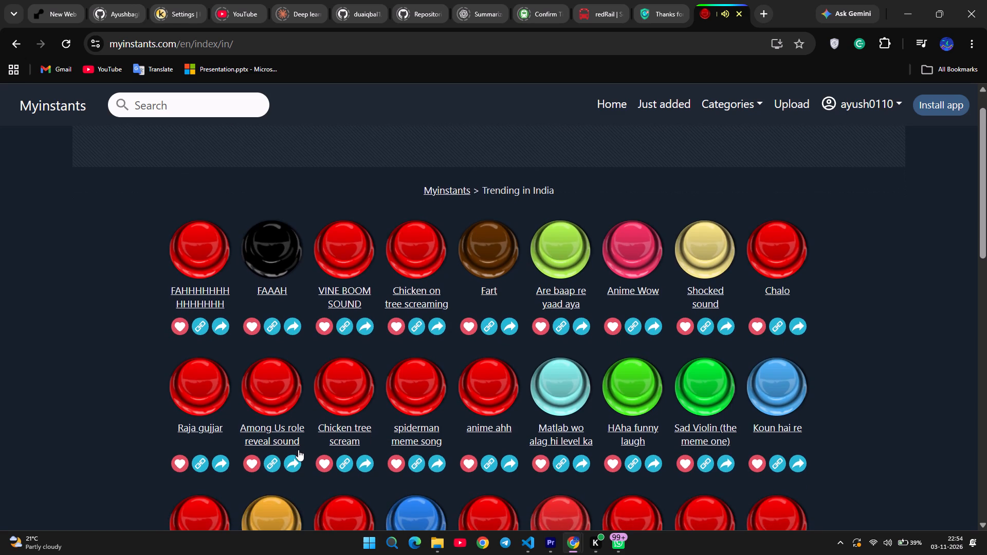
{"action": "scroll", "coordinate": [298, 450], "scroll_direction": "down", "scroll_amount": 1}
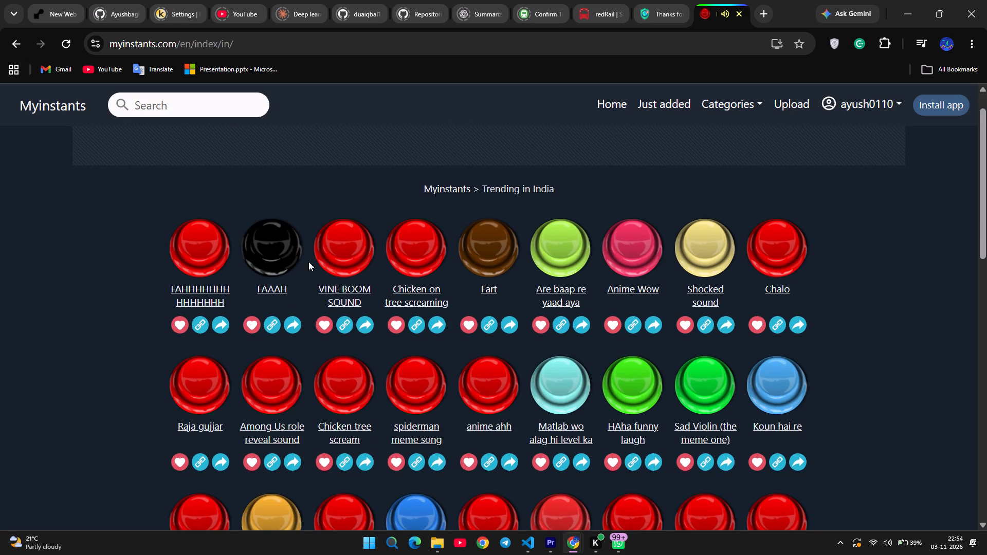
{"action": "left_click", "coordinate": [336, 251]}
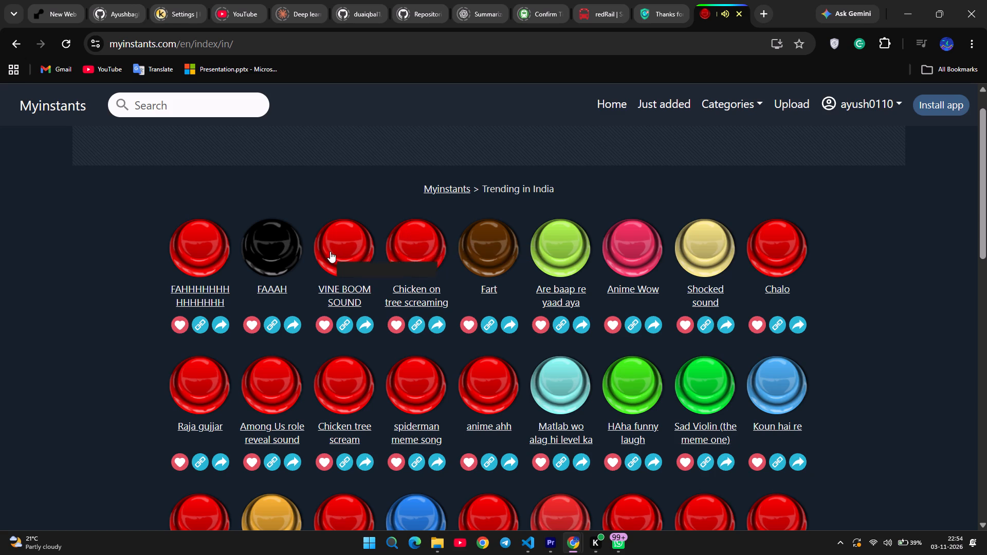
Copy the link to the VINE BOOM SOUND in the Trending in India list.
{"action": "right_click", "coordinate": [349, 249]}
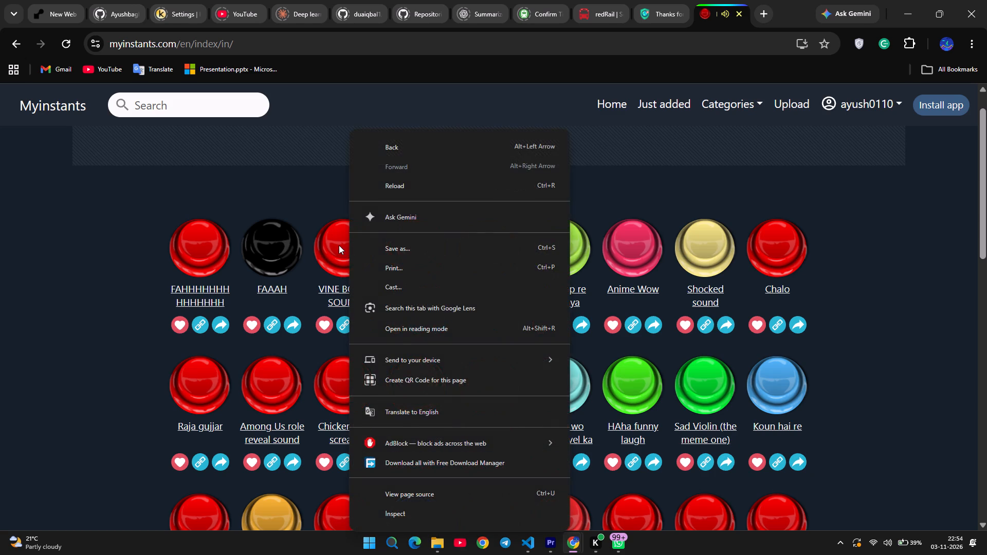
{"action": "left_click", "coordinate": [339, 245]}
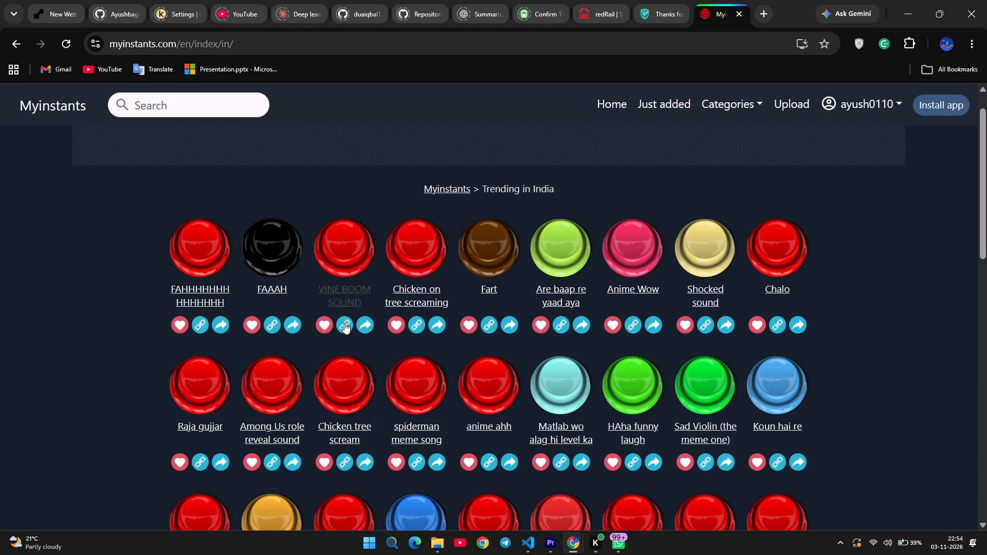
{"action": "left_click", "coordinate": [344, 323]}
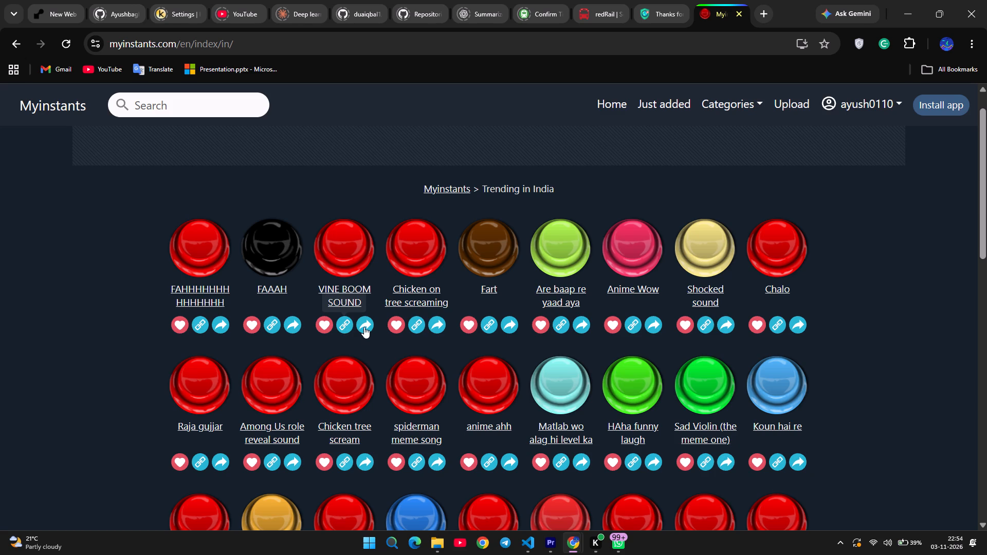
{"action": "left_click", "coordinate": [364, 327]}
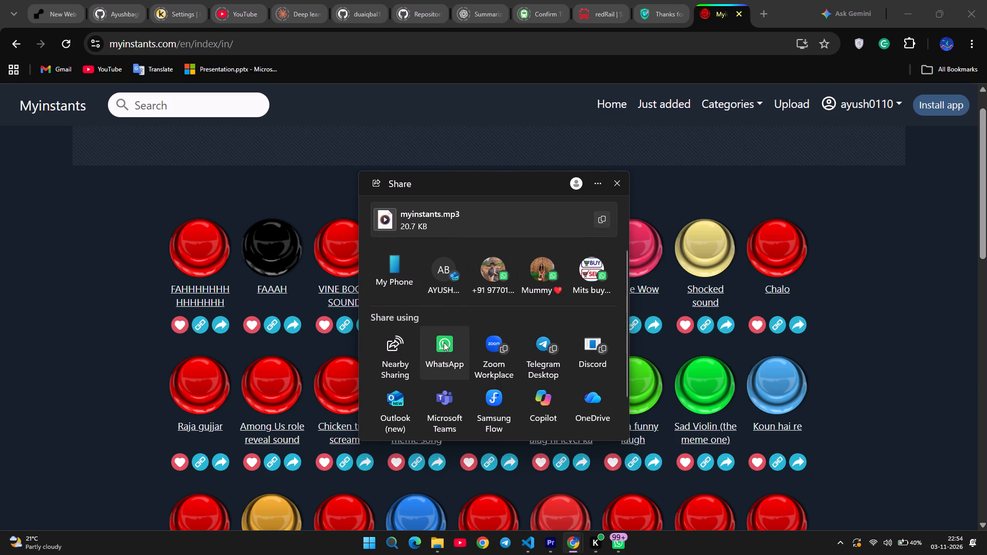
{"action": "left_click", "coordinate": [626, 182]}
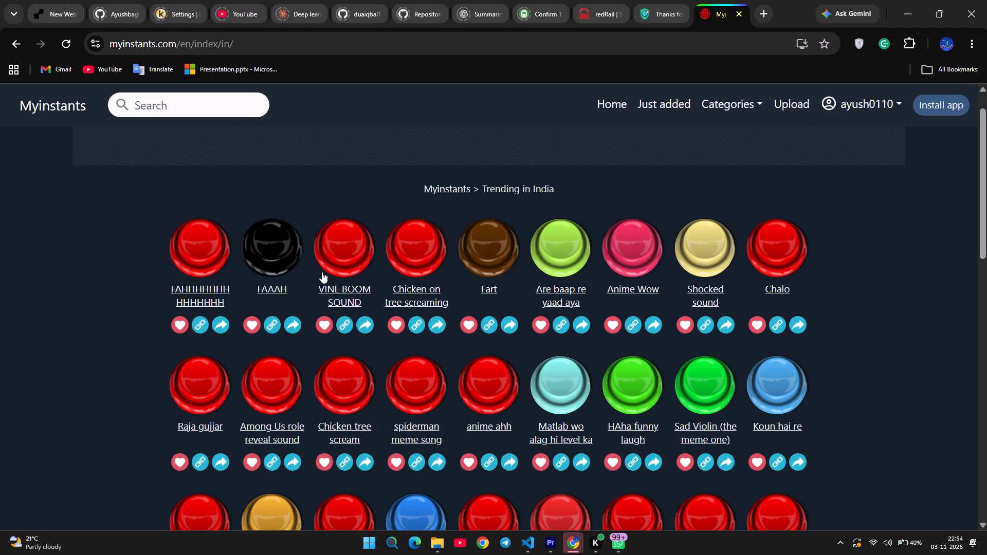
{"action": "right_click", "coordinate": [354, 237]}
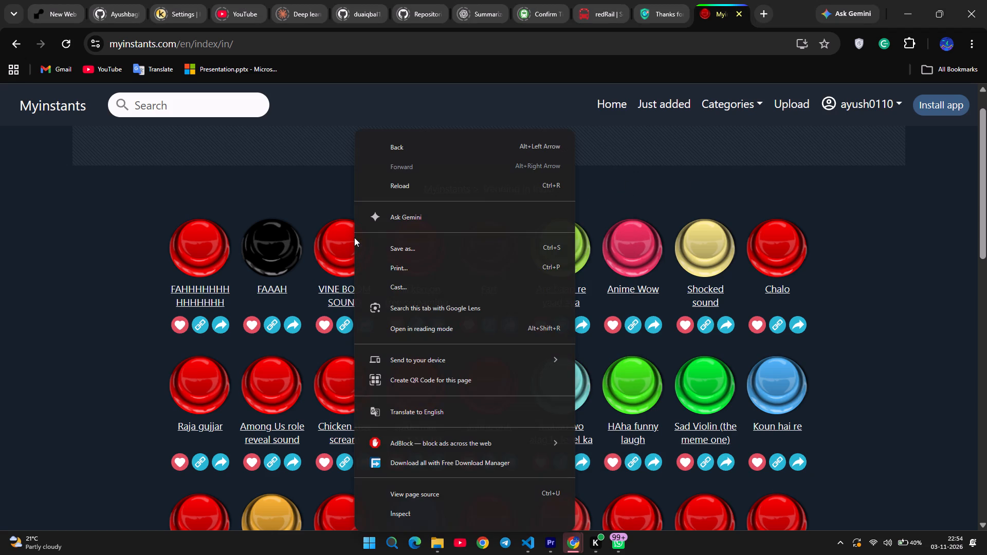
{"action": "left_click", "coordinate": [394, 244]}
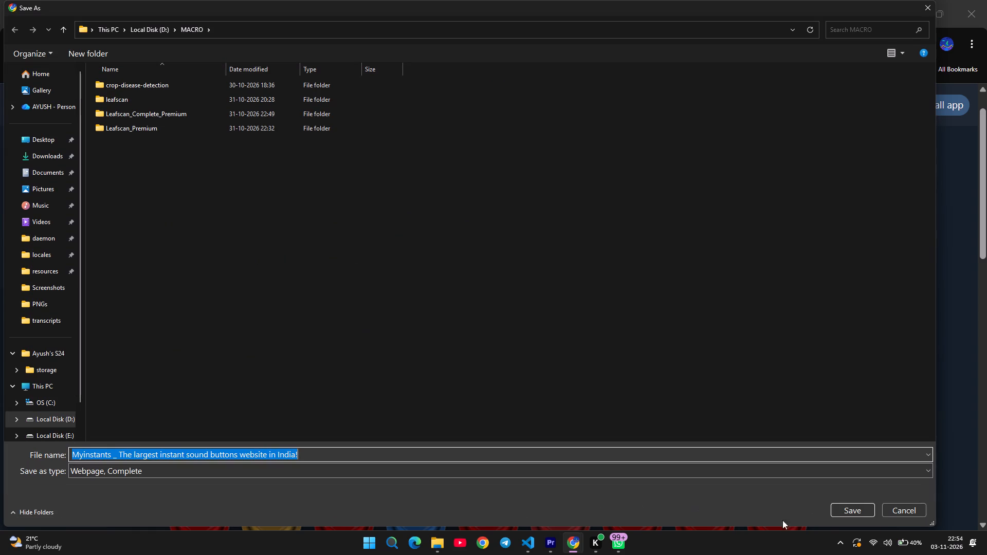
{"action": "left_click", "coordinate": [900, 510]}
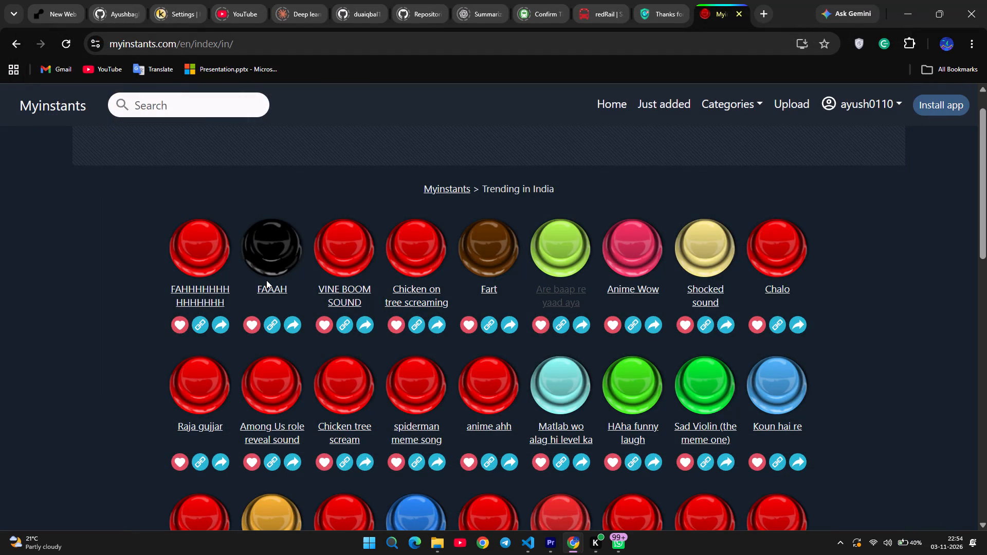
Open the VINE BOOM SOUND detail page from the trending sounds.
{"action": "scroll", "coordinate": [266, 280], "scroll_direction": "down", "scroll_amount": 1}
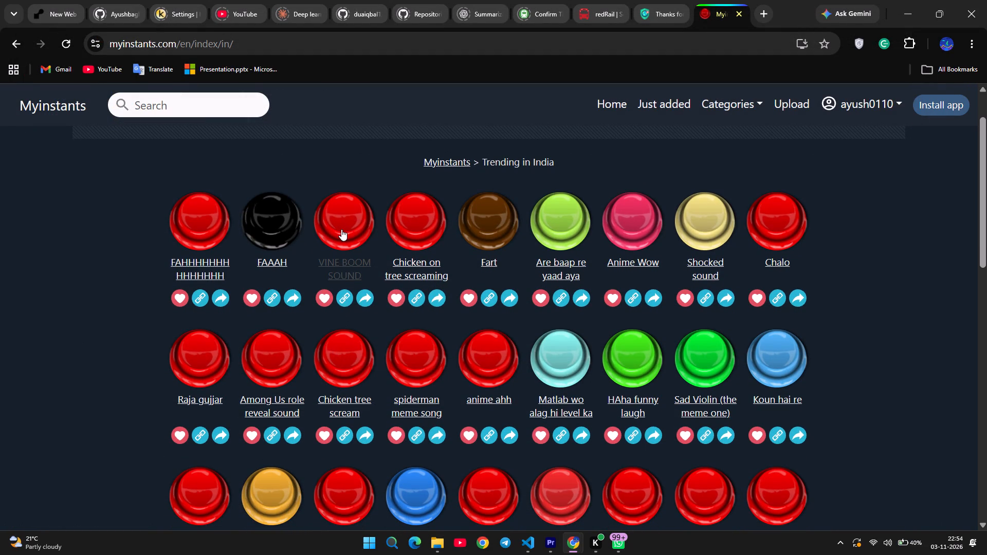
{"action": "left_click", "coordinate": [341, 261]}
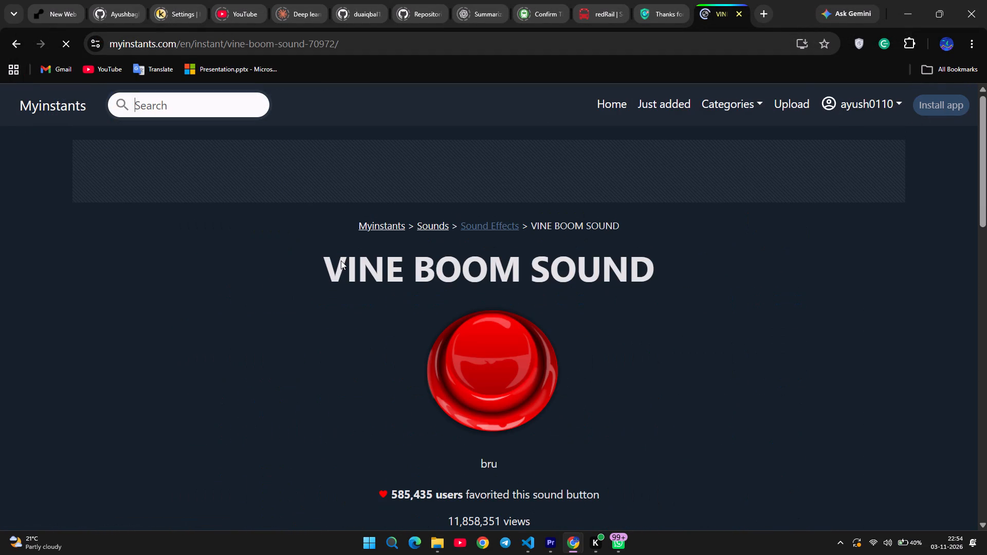
Install the Myinstants App with a desktop shortcut, open the current tab in it and maximize its window.
{"action": "scroll", "coordinate": [515, 399], "scroll_direction": "down", "scroll_amount": 4}
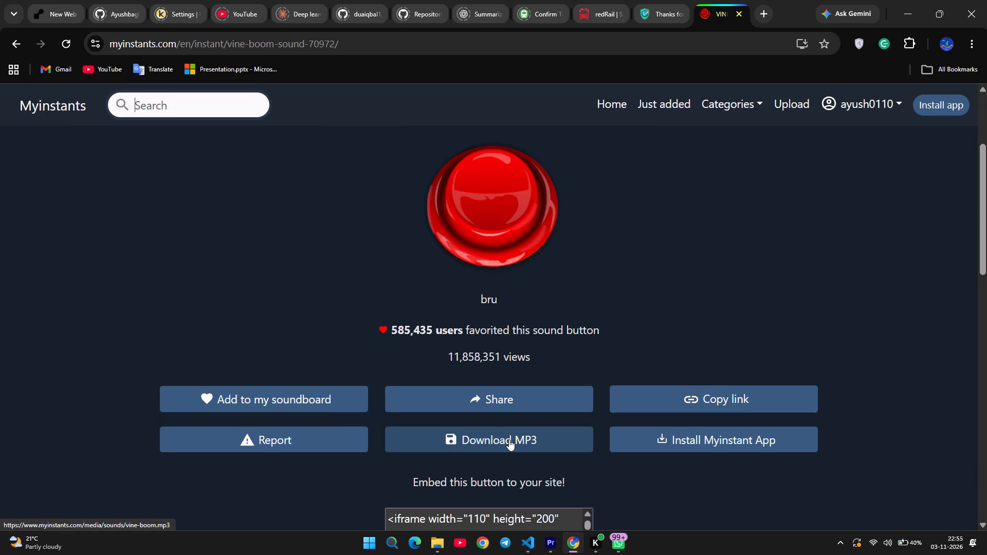
{"action": "left_click", "coordinate": [703, 443]}
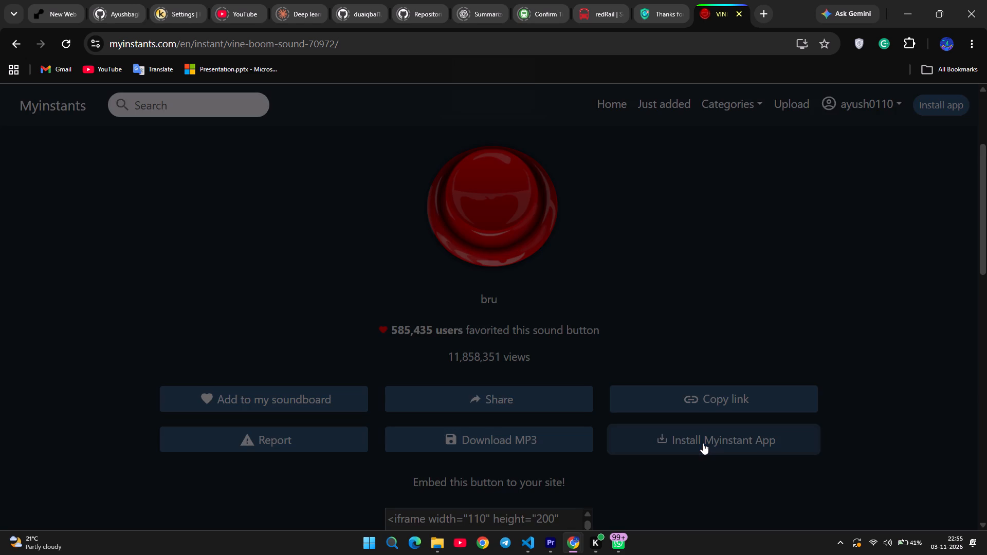
{"action": "left_click", "coordinate": [544, 239]}
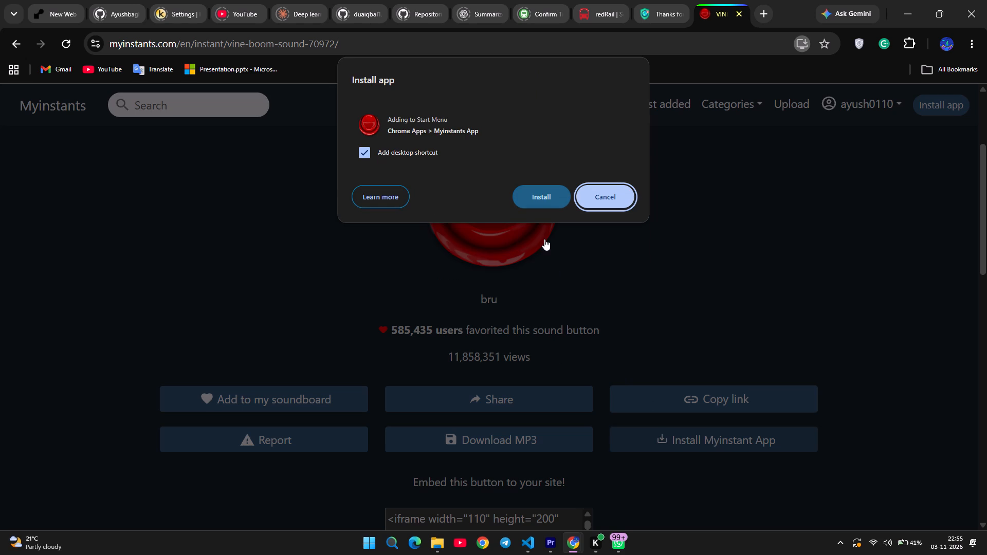
{"action": "left_click", "coordinate": [532, 200]}
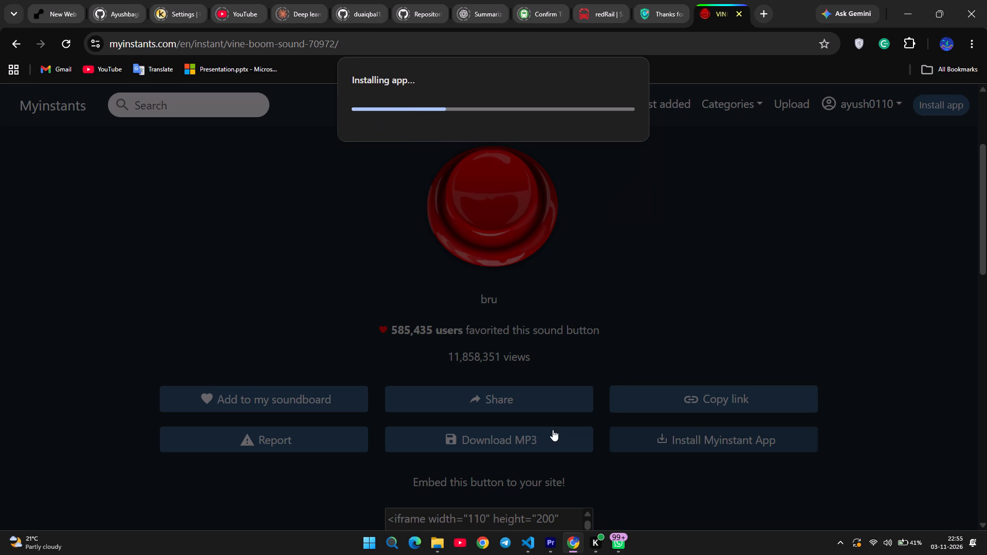
{"action": "left_click", "coordinate": [510, 443]}
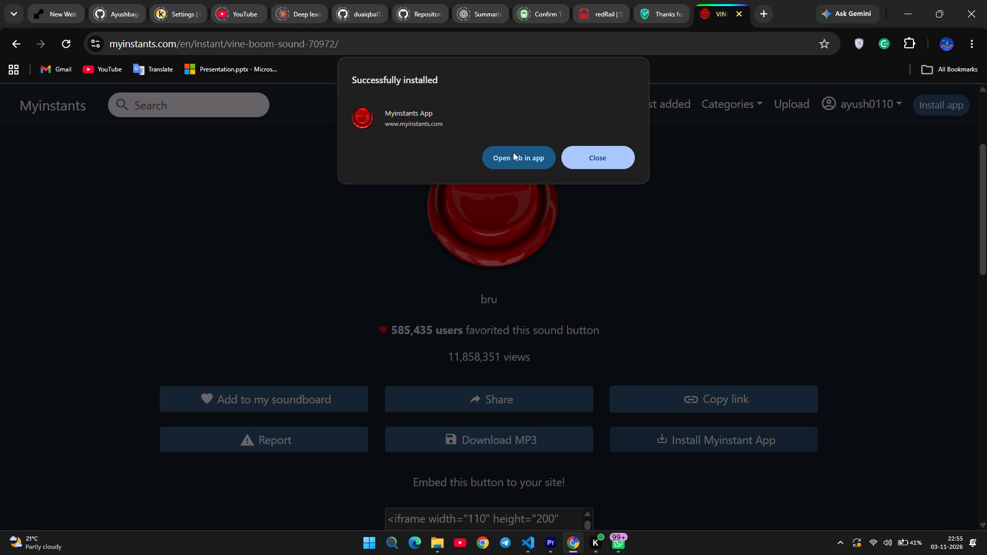
{"action": "double_click", "coordinate": [522, 156]}
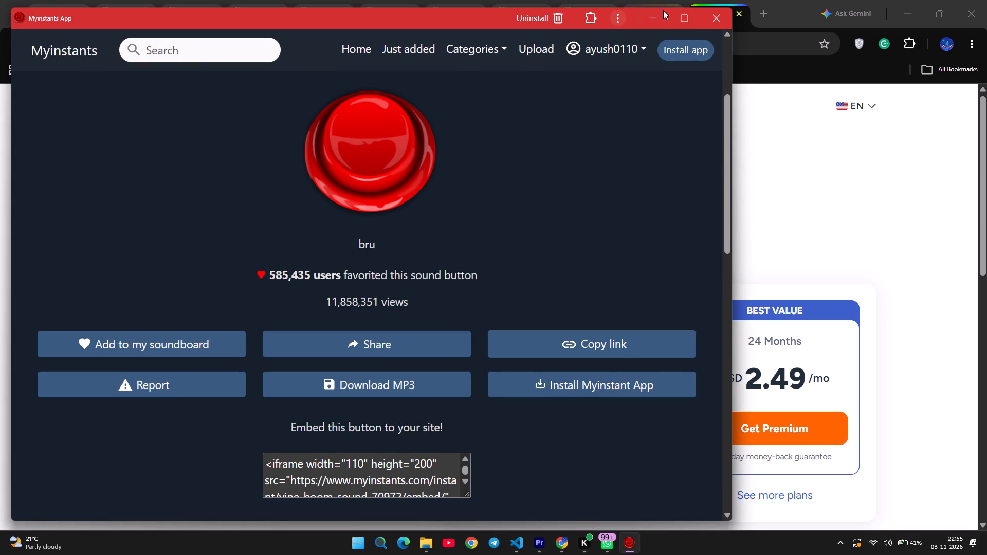
{"action": "left_click", "coordinate": [677, 21]}
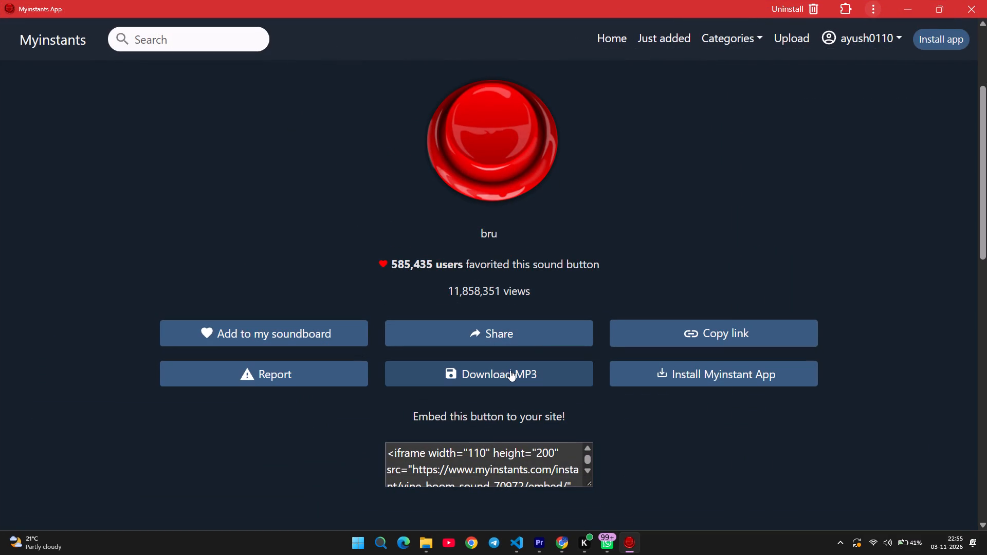
Start the VINE BOOM SOUND MP3 download and browse for a save location in Premiere pro\PREMIERE PRO on Local Disk (E:).
{"action": "left_click", "coordinate": [507, 377]}
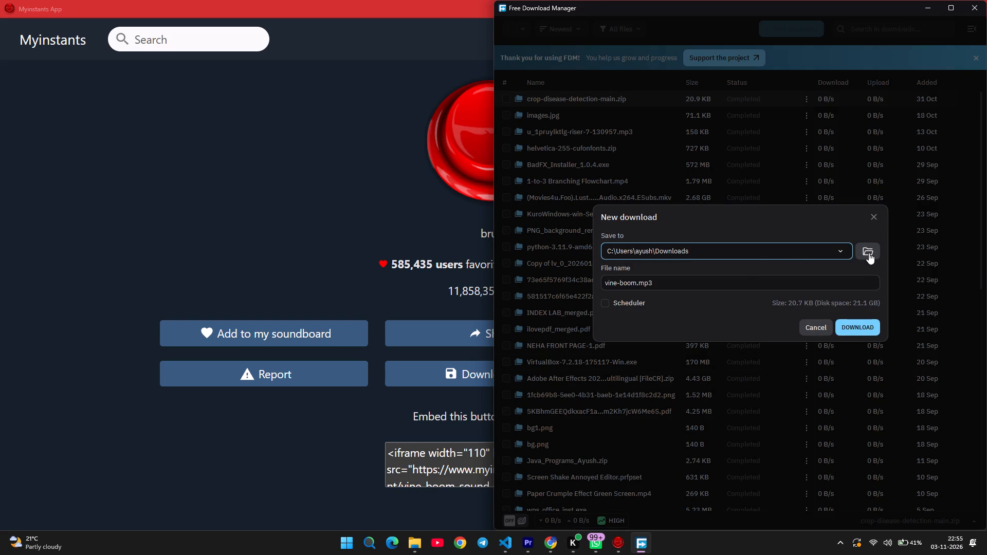
{"action": "left_click", "coordinate": [866, 251]}
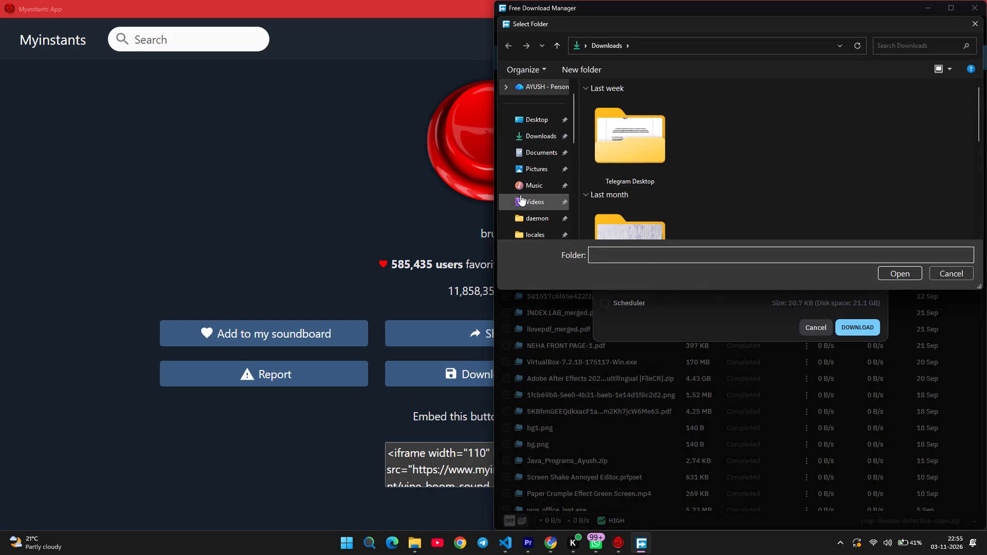
{"action": "scroll", "coordinate": [520, 195], "scroll_direction": "down", "scroll_amount": 2}
{"action": "left_click", "coordinate": [541, 180]}
{"action": "left_click", "coordinate": [542, 170]}
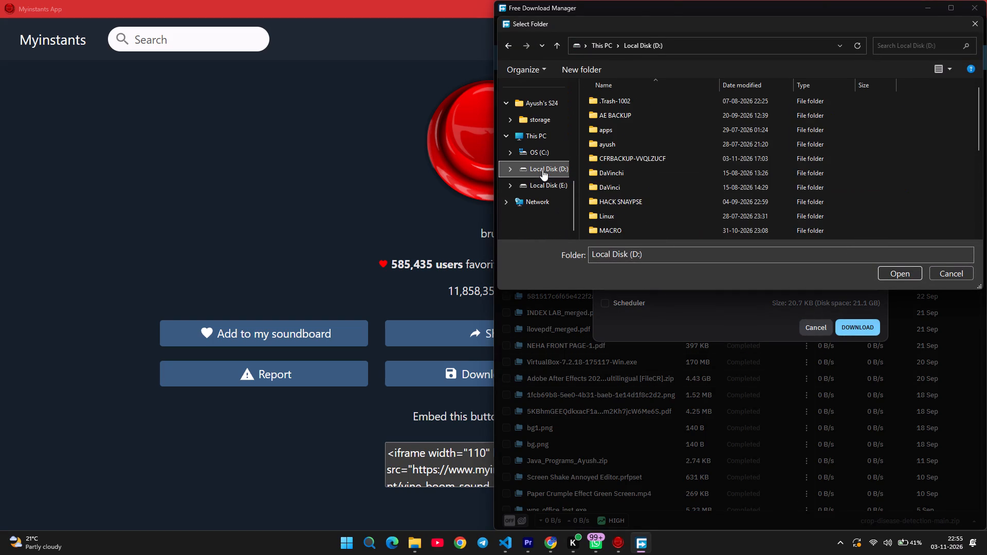
{"action": "scroll", "coordinate": [664, 186], "scroll_direction": "down", "scroll_amount": 1}
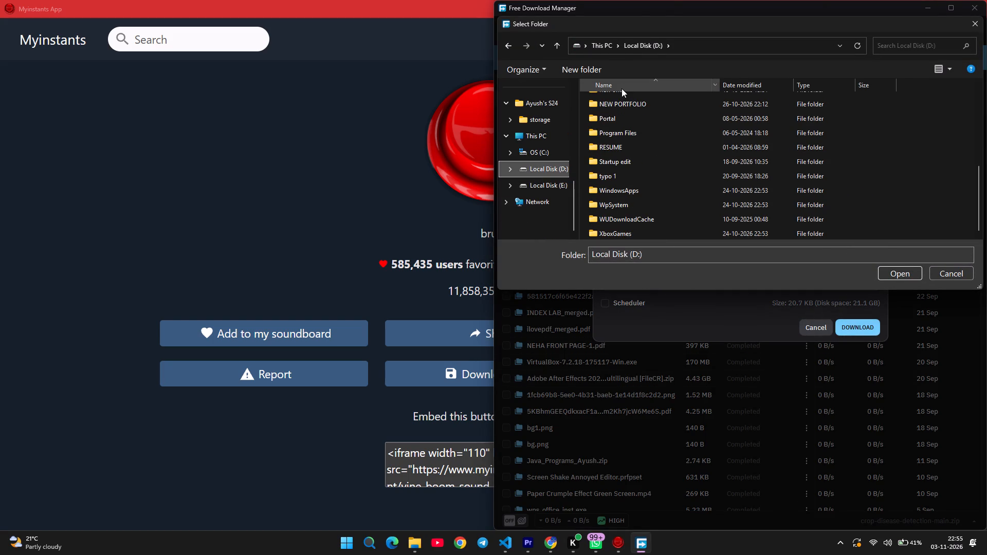
{"action": "left_click", "coordinate": [513, 180]}
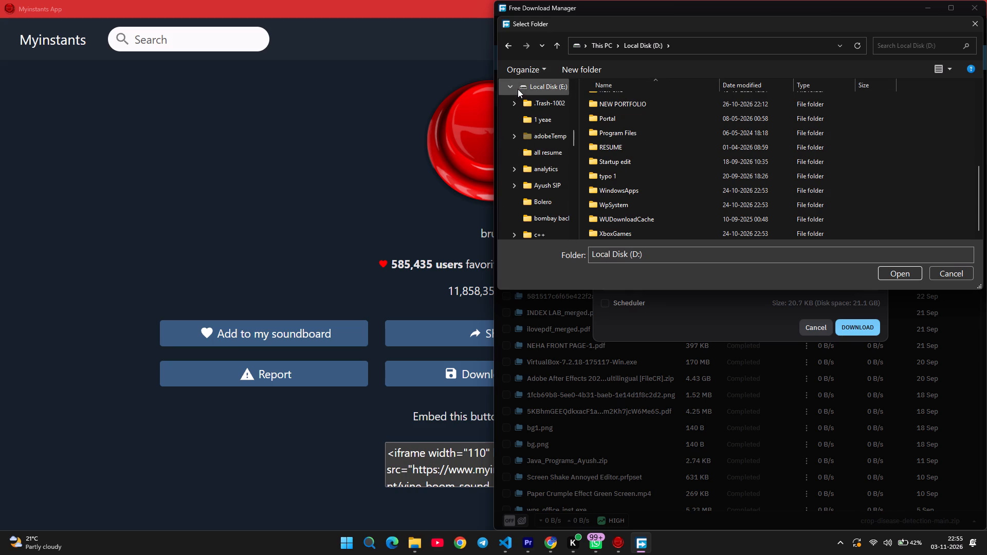
{"action": "left_click", "coordinate": [518, 89]}
{"action": "left_click", "coordinate": [549, 176]}
{"action": "left_click", "coordinate": [548, 186]}
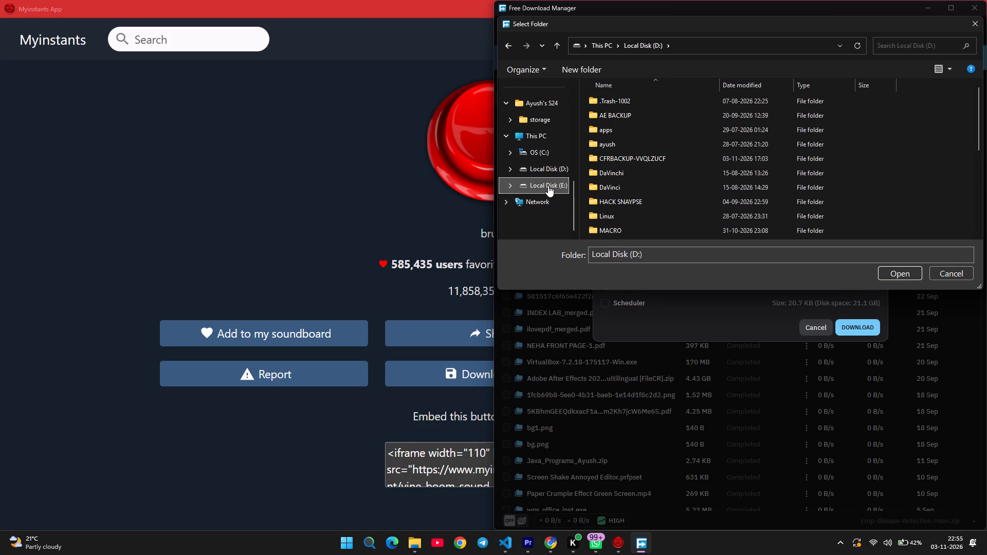
{"action": "scroll", "coordinate": [708, 199], "scroll_direction": "down", "scroll_amount": 2}
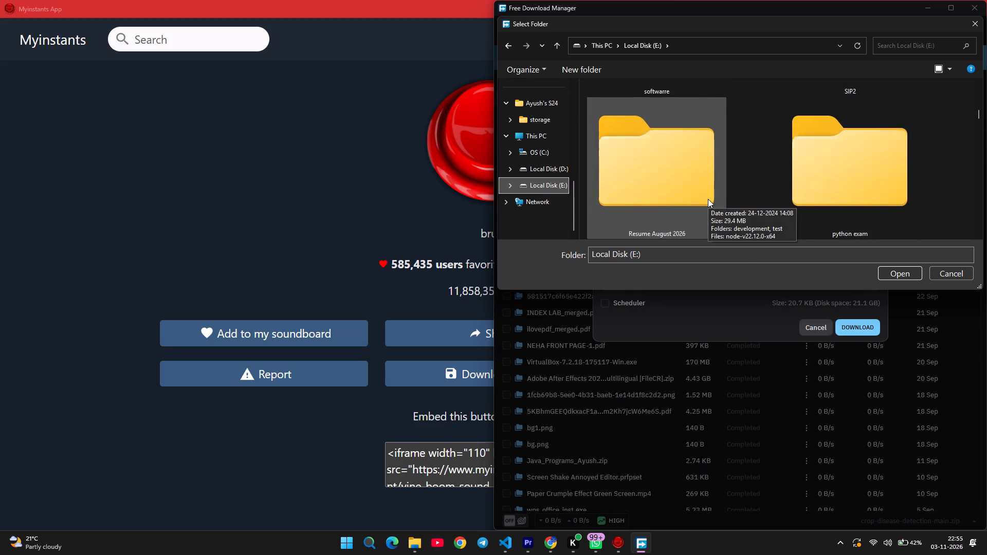
{"action": "scroll", "coordinate": [708, 199], "scroll_direction": "down", "scroll_amount": 1}
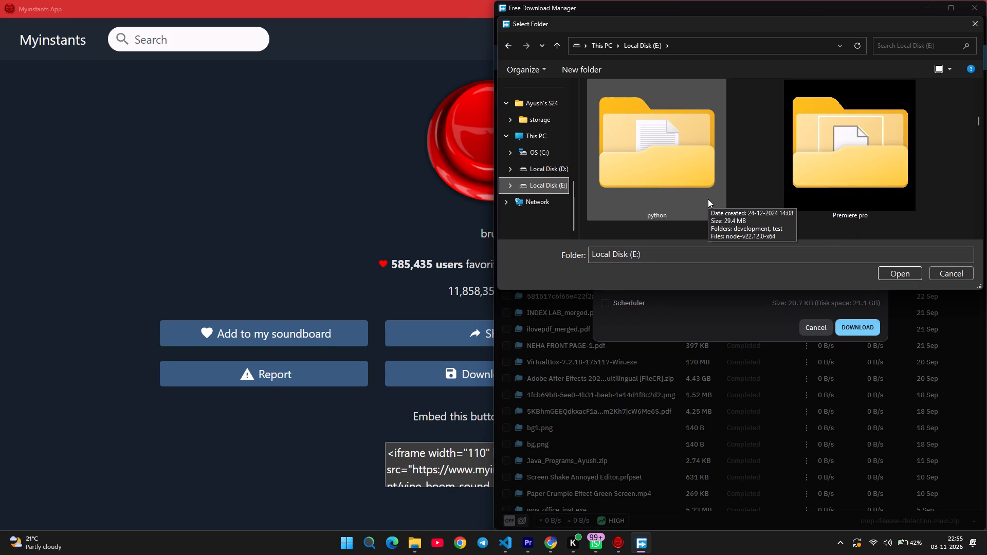
{"action": "double_click", "coordinate": [867, 177]}
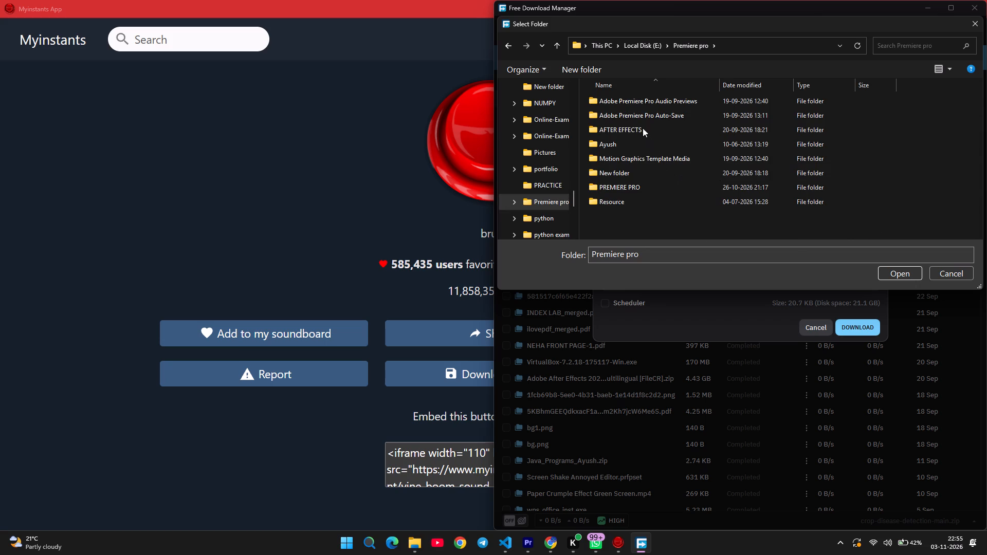
{"action": "double_click", "coordinate": [637, 192]}
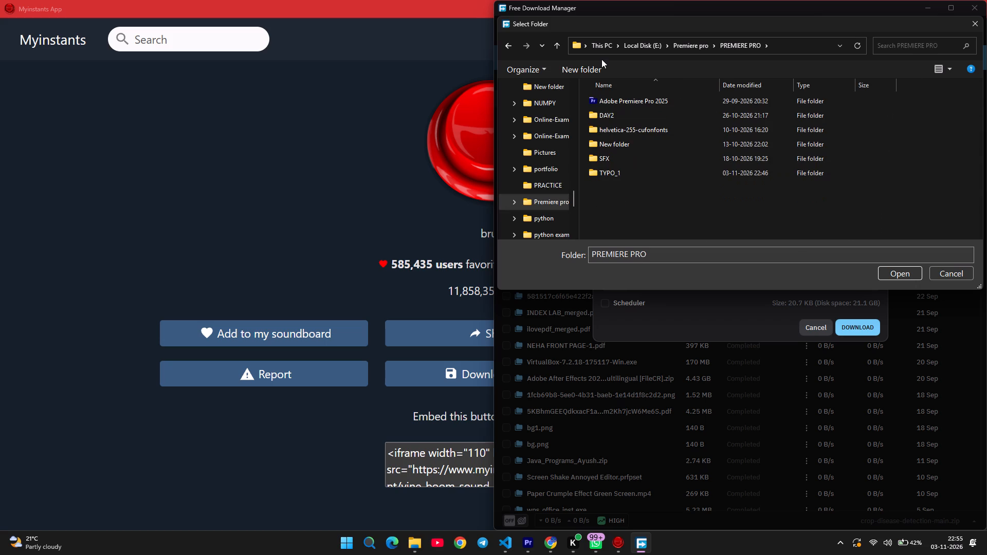
Create a new folder inside the PREMIERE PRO folder.
{"action": "left_click", "coordinate": [578, 68]}
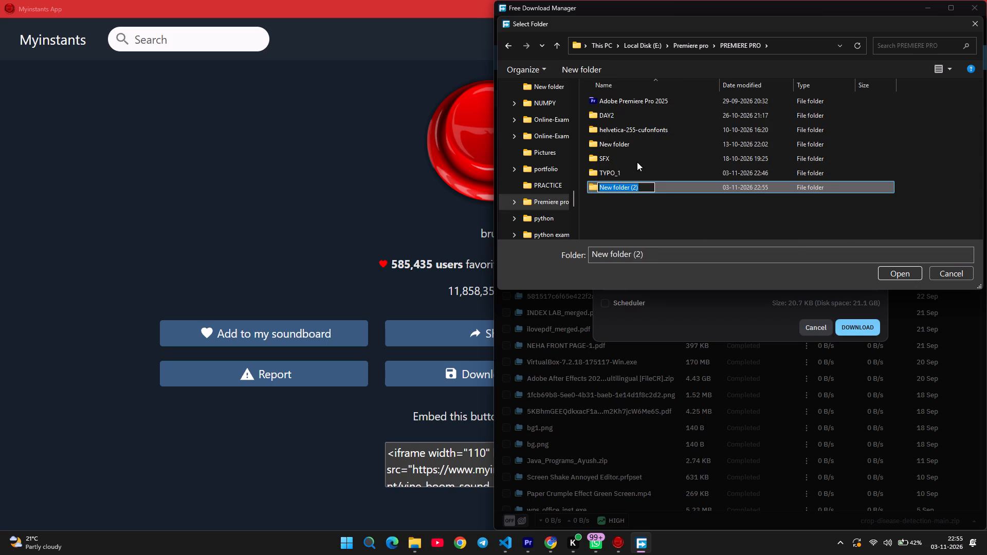
Choose the existing SFX folder as the save location and download vine-boom.mp3 there.
{"action": "double_click", "coordinate": [635, 161]}
{"action": "double_click", "coordinate": [629, 171]}
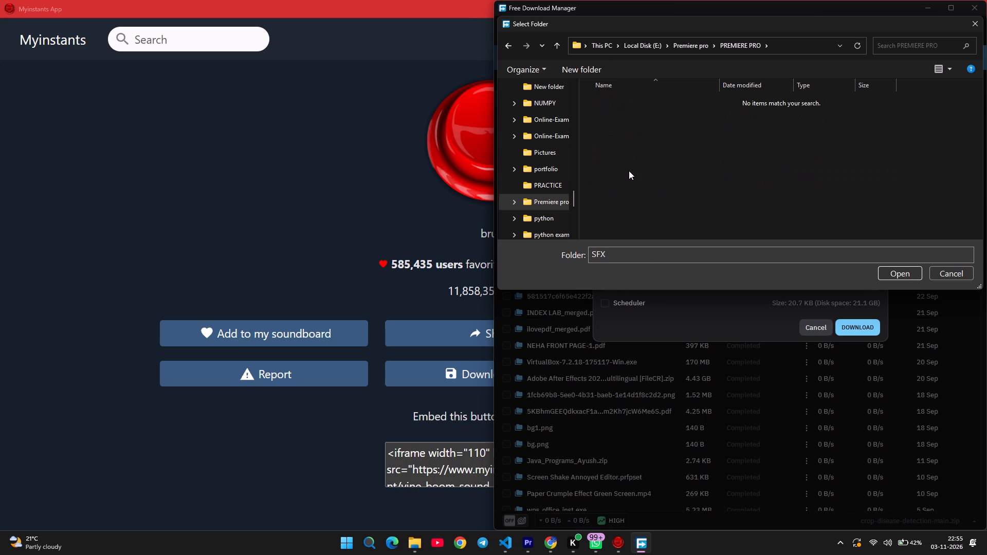
{"action": "key", "text": "Return"}
{"action": "left_click", "coordinate": [888, 274]}
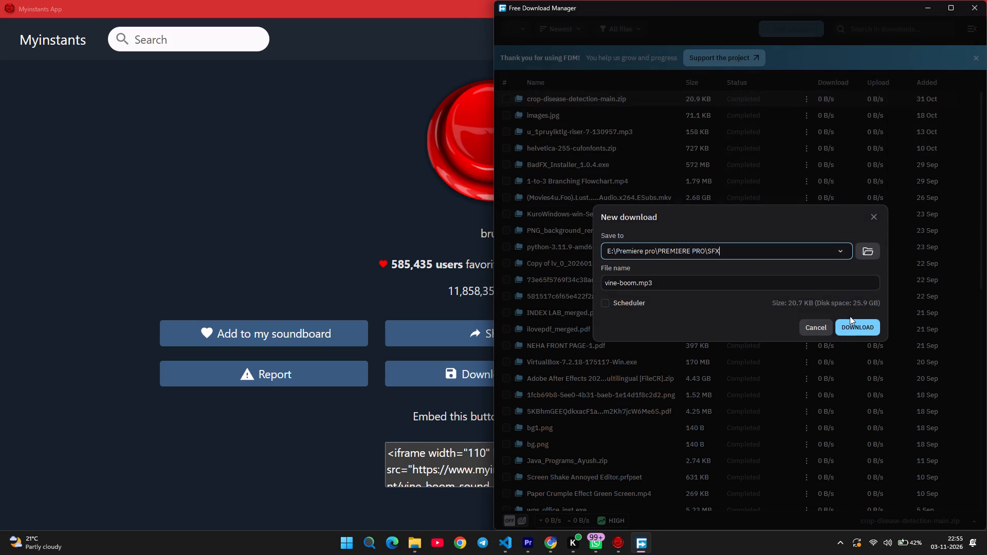
{"action": "left_click", "coordinate": [859, 333]}
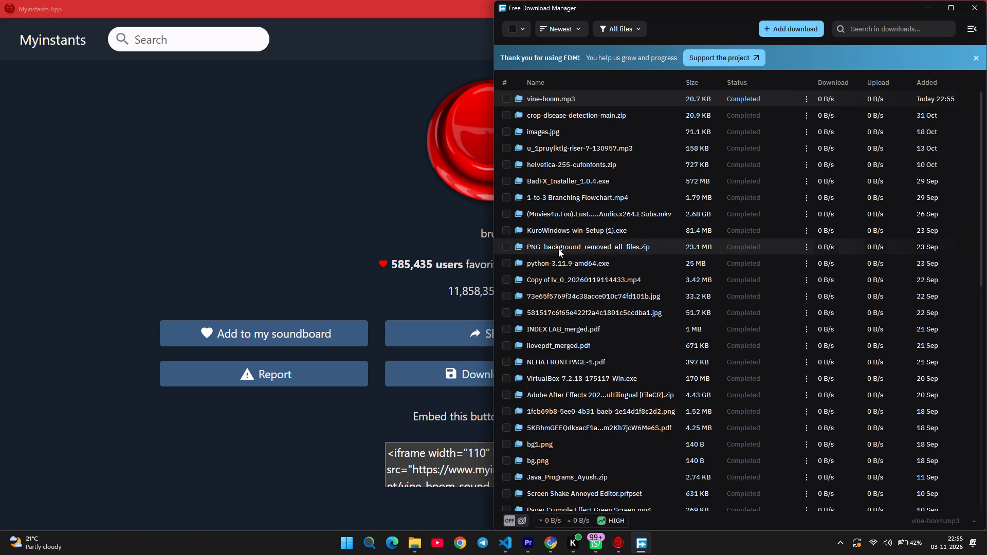
Return to the Myinstants App and open its home page of trending sounds.
{"action": "left_click", "coordinate": [391, 202]}
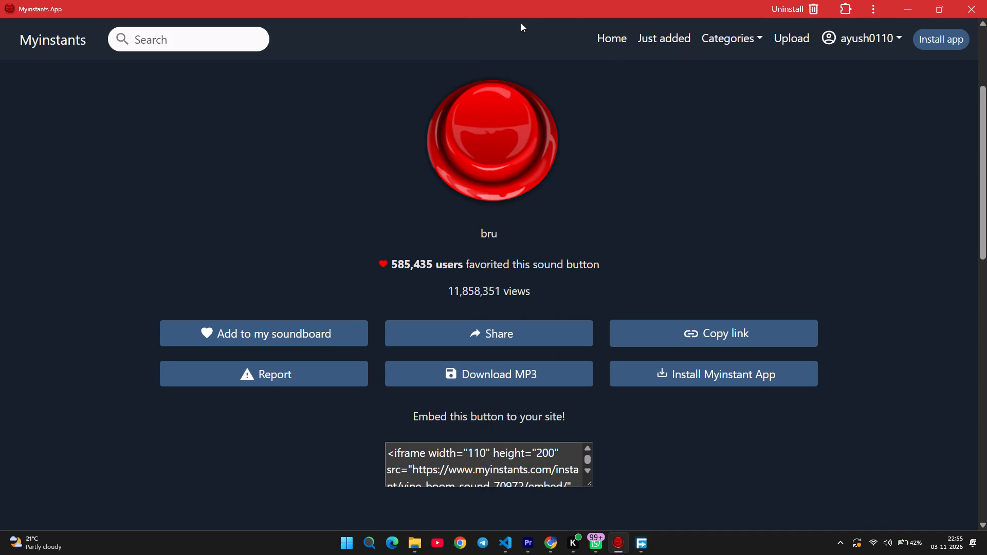
{"action": "left_click", "coordinate": [614, 41]}
{"action": "scroll", "coordinate": [516, 257], "scroll_direction": "down", "scroll_amount": 1}
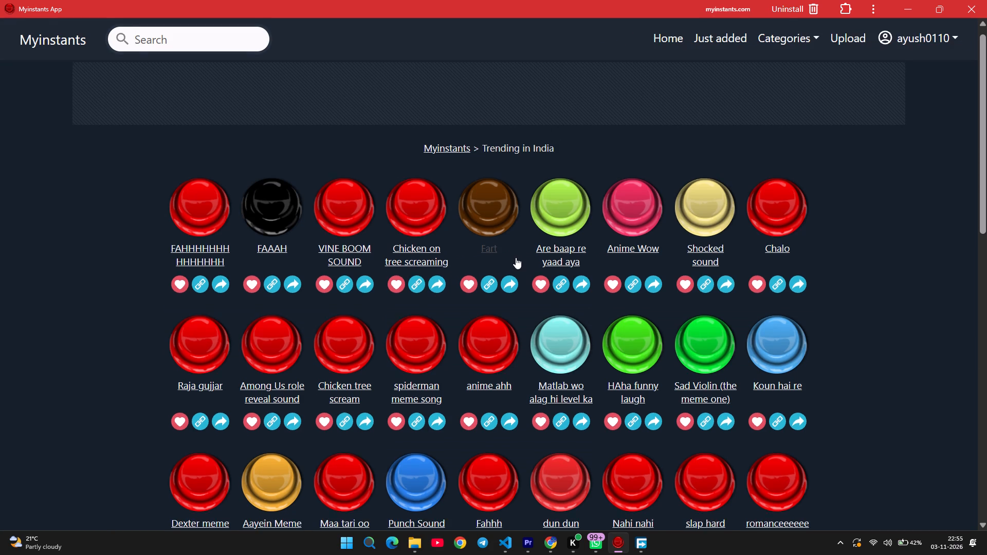
Preview the trending sounds anime ahh and the full row from Dexter meme through romanceeeeee.
{"action": "scroll", "coordinate": [516, 257], "scroll_direction": "down", "scroll_amount": 1}
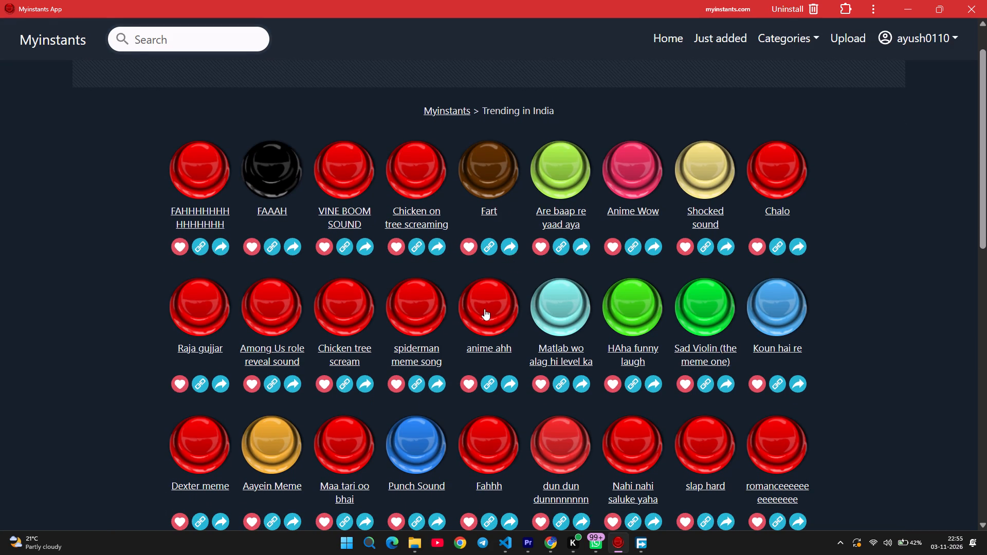
{"action": "left_click", "coordinate": [488, 308]}
{"action": "scroll", "coordinate": [446, 405], "scroll_direction": "down", "scroll_amount": 2}
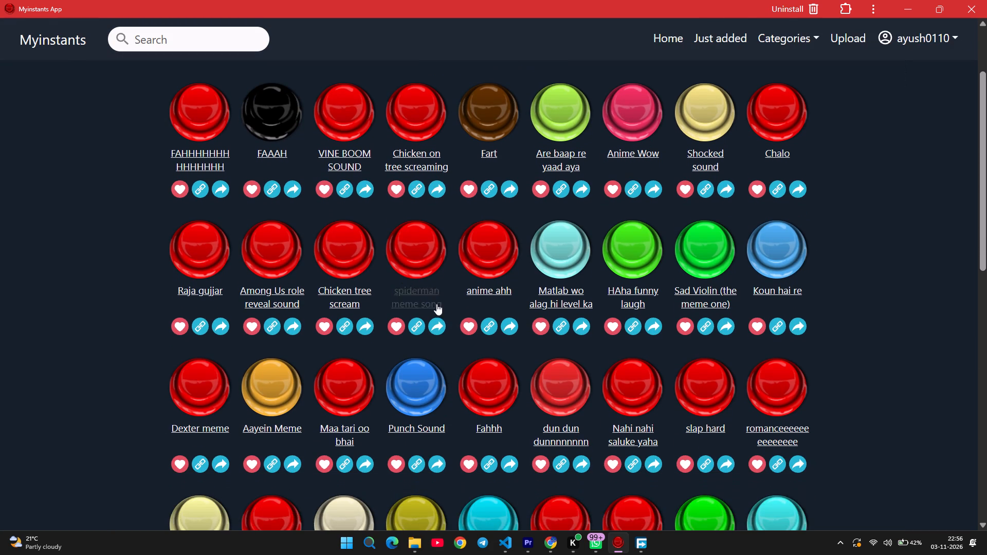
{"action": "left_click", "coordinate": [479, 256]}
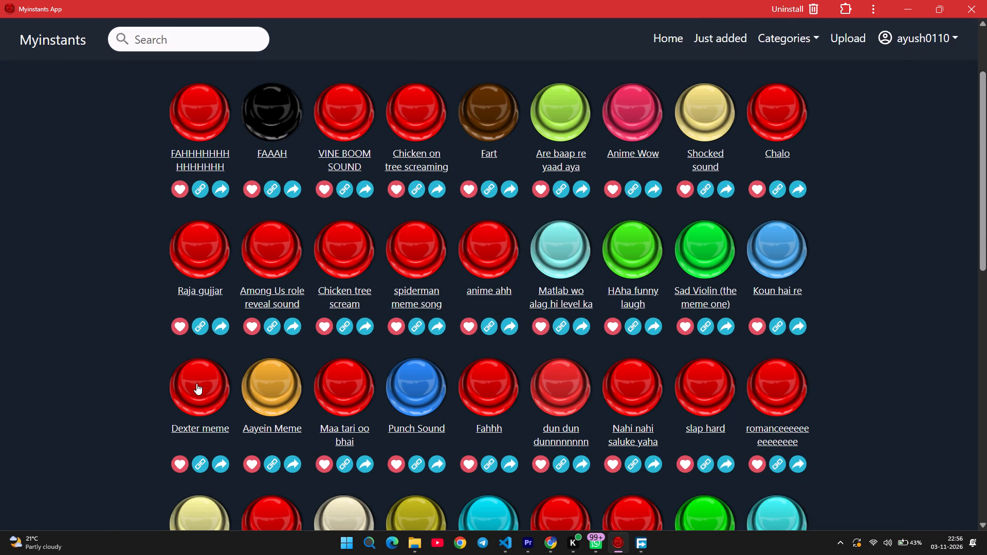
{"action": "left_click", "coordinate": [199, 386]}
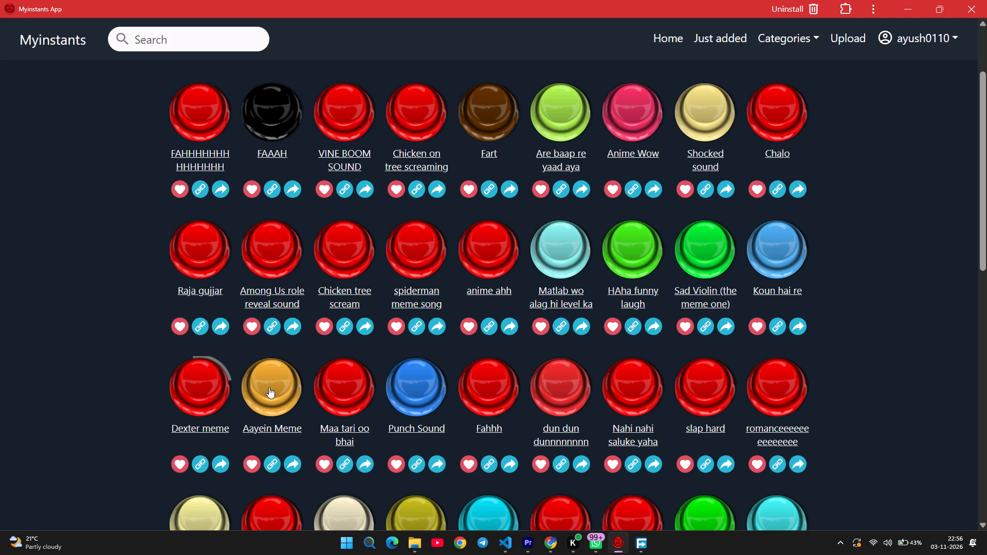
{"action": "left_click", "coordinate": [269, 387]}
{"action": "left_click", "coordinate": [341, 385]}
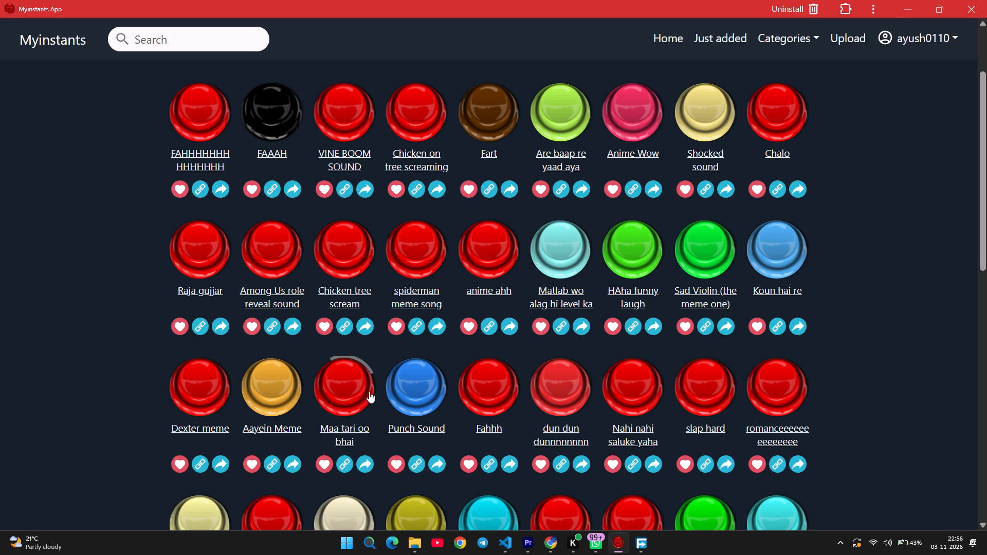
{"action": "left_click", "coordinate": [429, 386]}
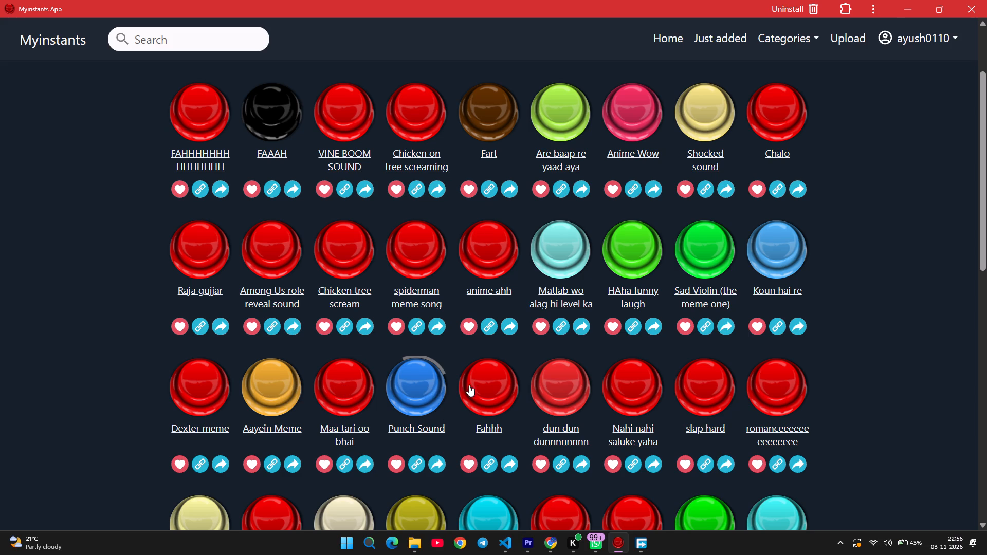
{"action": "left_click", "coordinate": [496, 383]}
{"action": "left_click_drag", "start_coordinate": [589, 382], "coordinate": [583, 381]}
{"action": "left_click", "coordinate": [637, 380]}
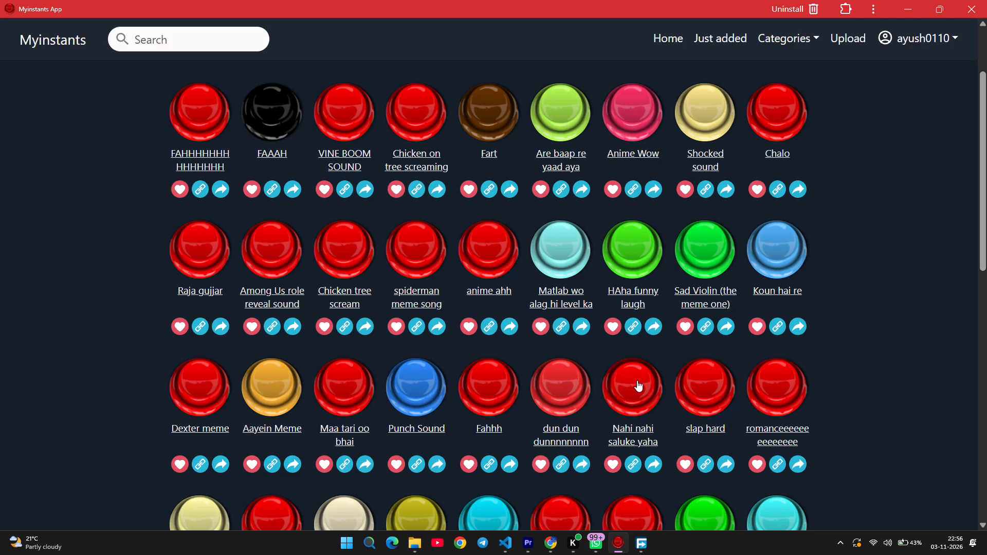
{"action": "left_click", "coordinate": [708, 384]}
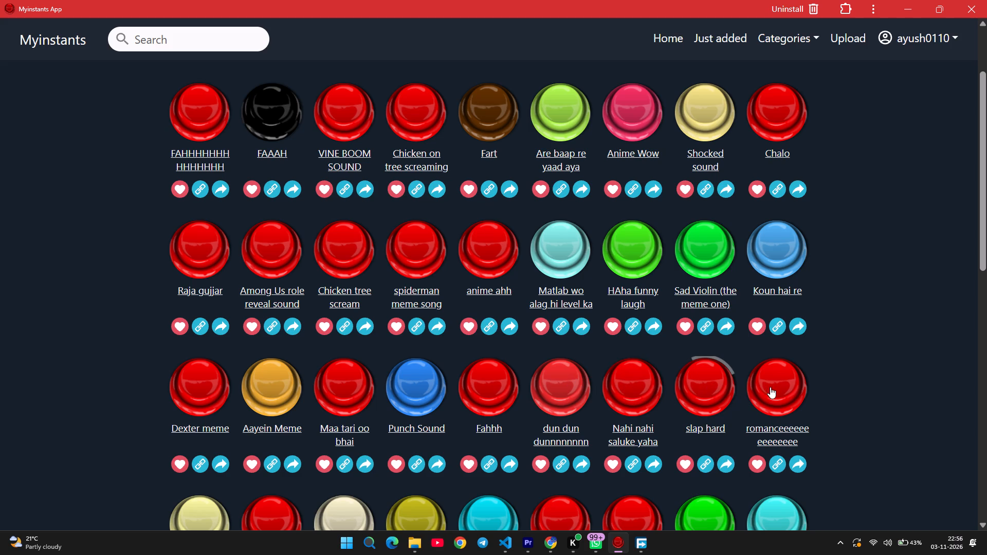
{"action": "left_click", "coordinate": [771, 387]}
Preview the trending sounds rizz sound effect, Ruko jara, Depression indian !, SpongeBob Fail, GopGopGop and Bone Crack.
{"action": "scroll", "coordinate": [683, 411], "scroll_direction": "down", "scroll_amount": 2}
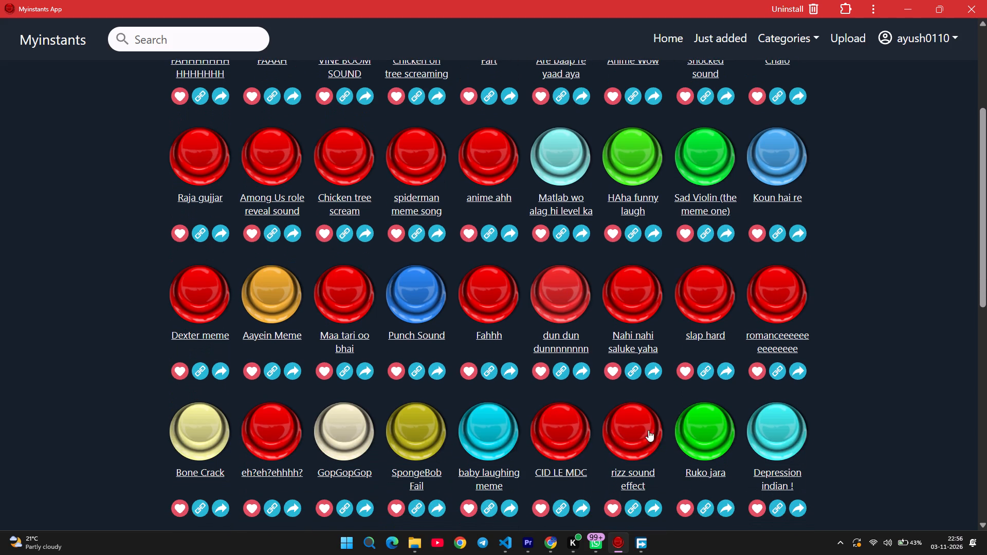
{"action": "left_click", "coordinate": [632, 432]}
{"action": "left_click", "coordinate": [721, 439]}
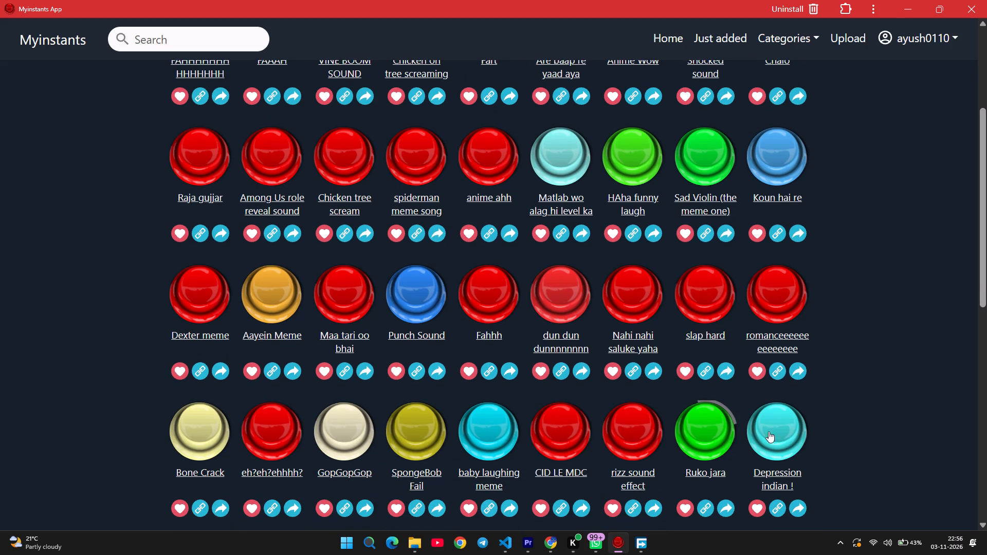
{"action": "left_click", "coordinate": [781, 432]}
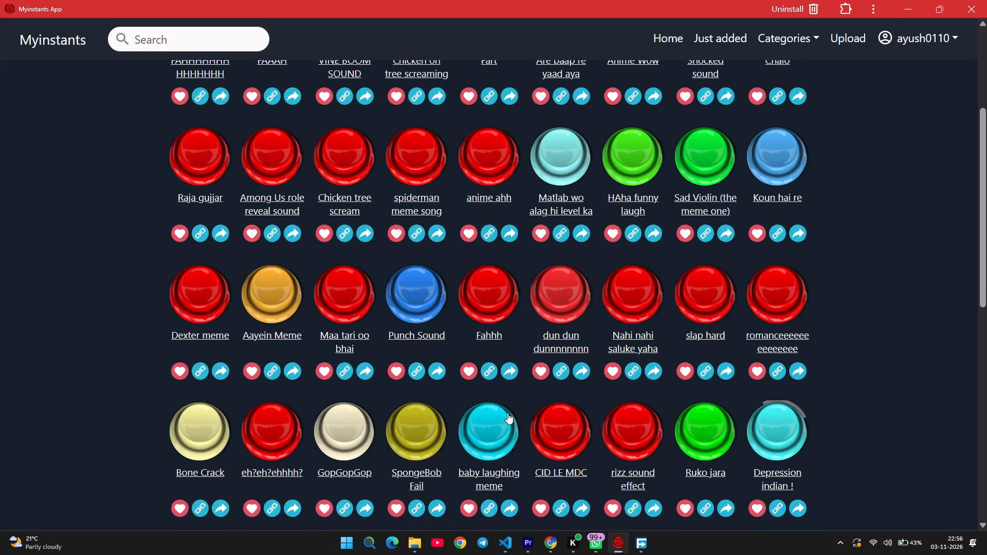
{"action": "left_click", "coordinate": [425, 421]}
{"action": "left_click", "coordinate": [350, 418]}
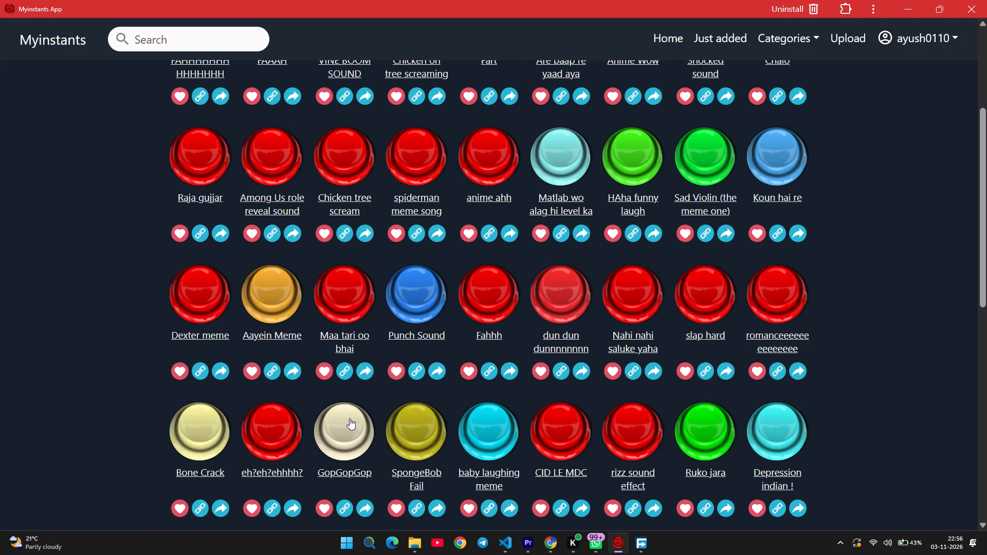
{"action": "left_click", "coordinate": [192, 430]}
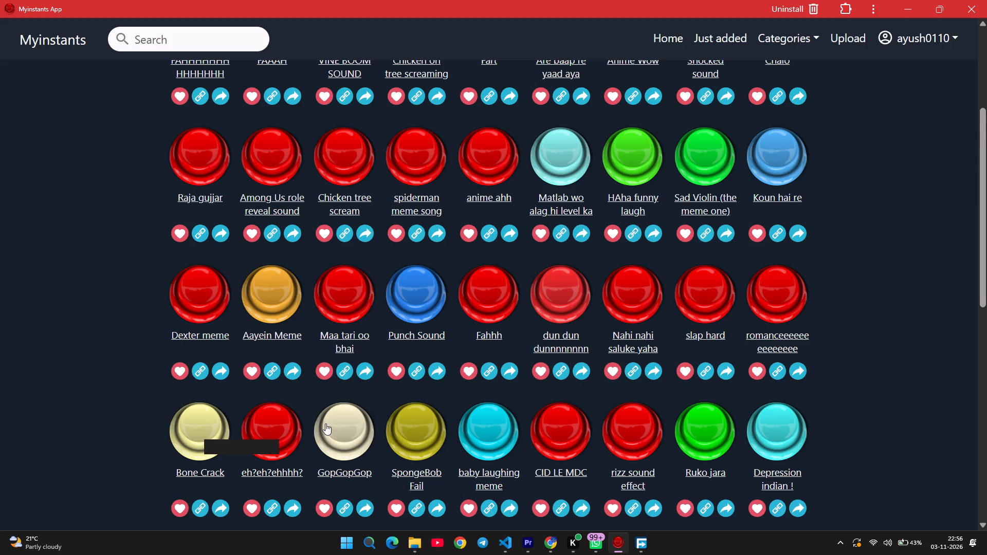
Open the next page of sounds trending in India and preview Ki kore and ding sound effect.
{"action": "scroll", "coordinate": [325, 423], "scroll_direction": "down", "scroll_amount": 2}
{"action": "left_click", "coordinate": [466, 505]}
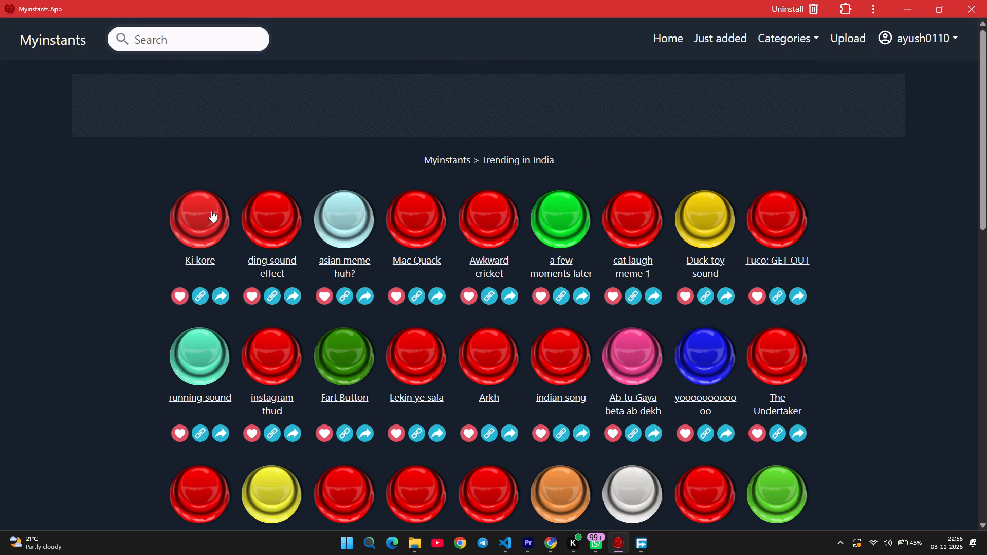
{"action": "left_click", "coordinate": [211, 211]}
{"action": "left_click", "coordinate": [267, 215]}
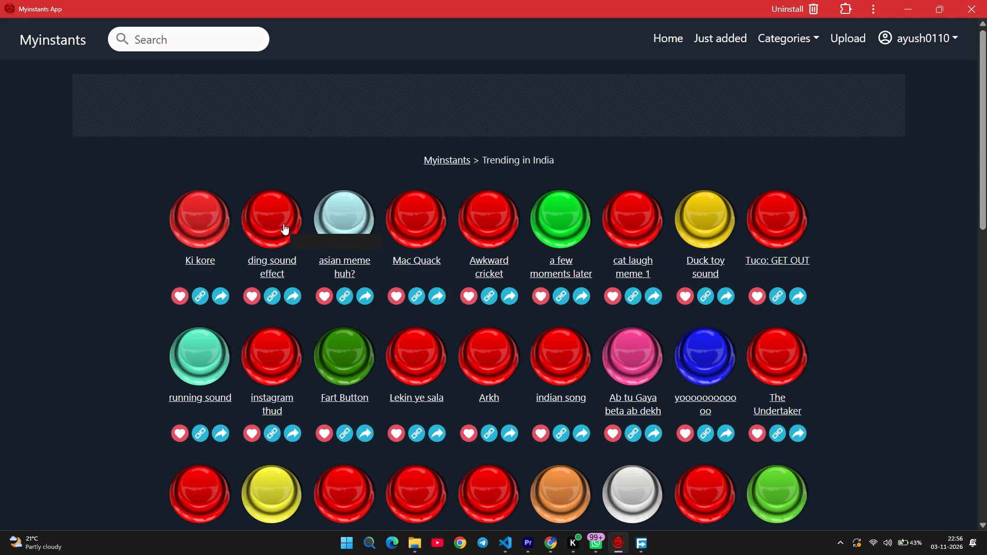
Download the ding sound effect MP3 as ding-sound-effect_2.mp3 into E:\Premiere pro\PREMIERE PRO\SFX and return to its Myinstants page.
{"action": "left_click", "coordinate": [269, 261]}
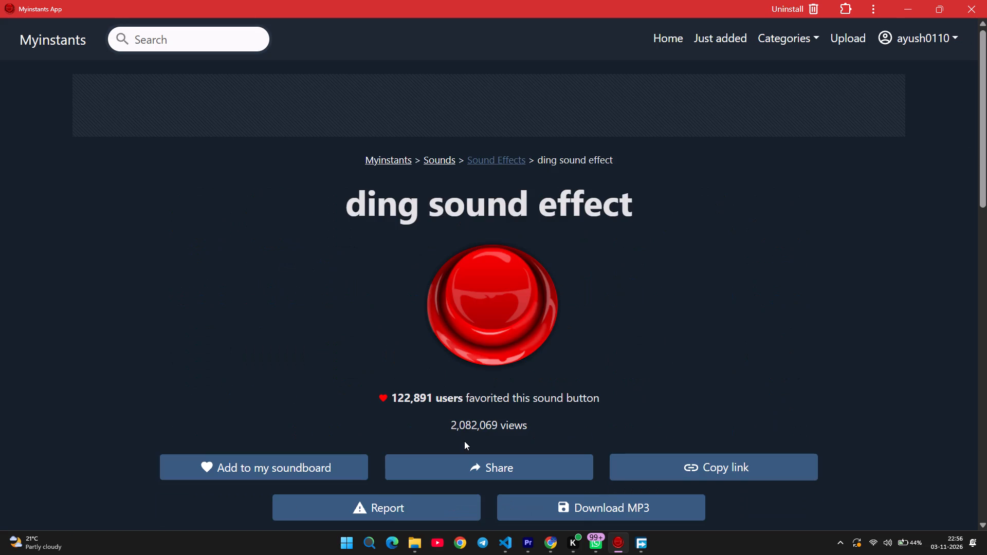
{"action": "left_click", "coordinate": [579, 504]}
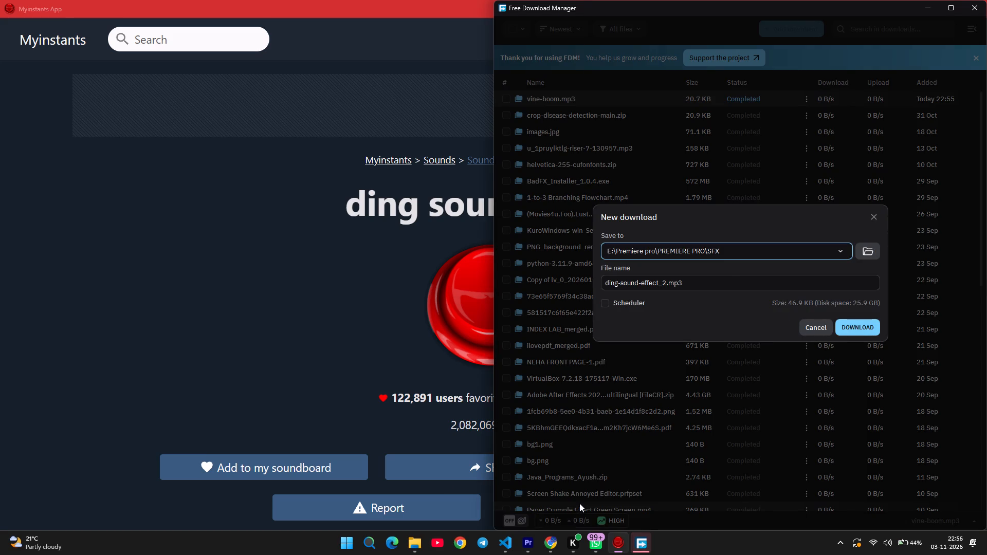
{"action": "key", "text": "Return"}
{"action": "left_click", "coordinate": [341, 370]}
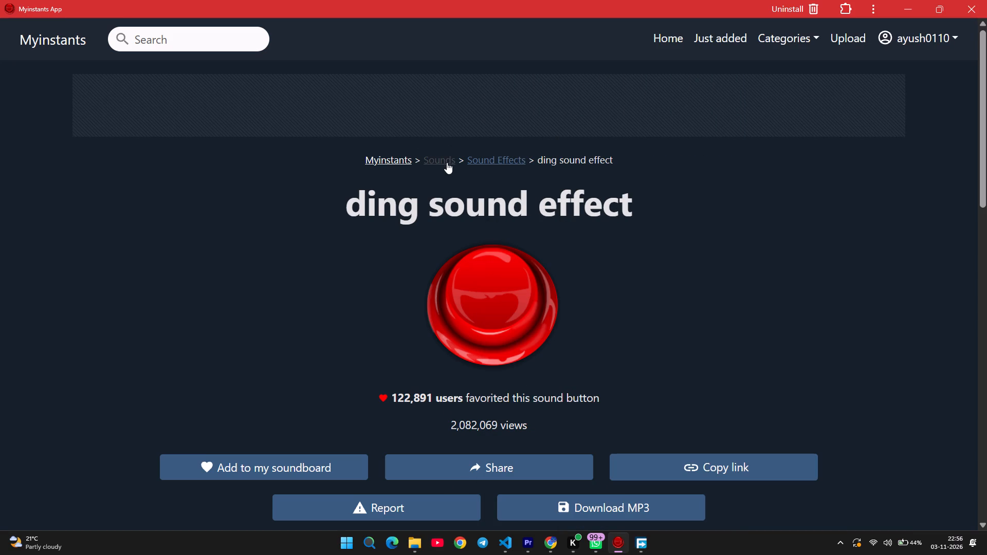
Open the Sound Effects category and preview Galaxy meme, rizz sound effect and sounds between Metal pipe clang and Fart Meme Sound.
{"action": "left_click", "coordinate": [487, 162]}
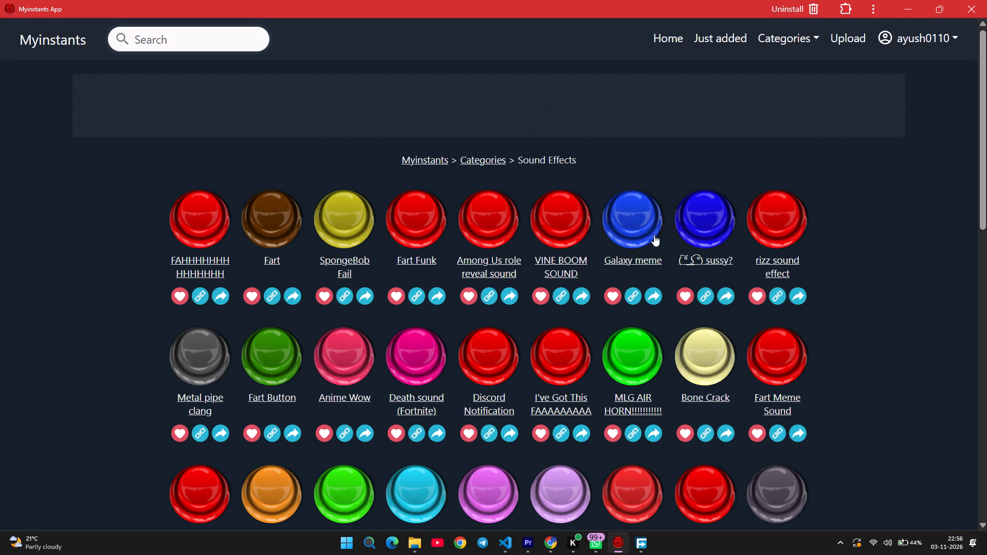
{"action": "left_click", "coordinate": [630, 227]}
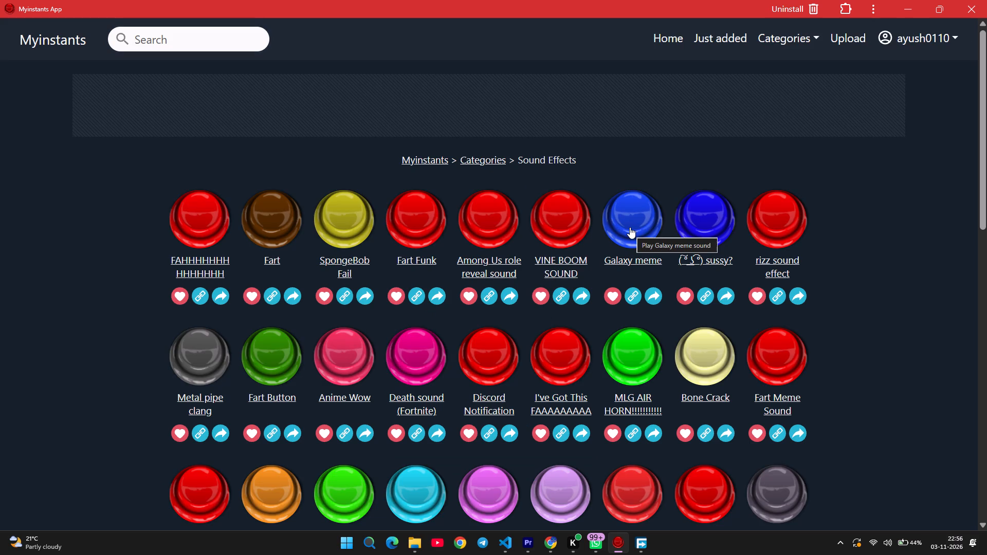
{"action": "left_click", "coordinate": [773, 234]}
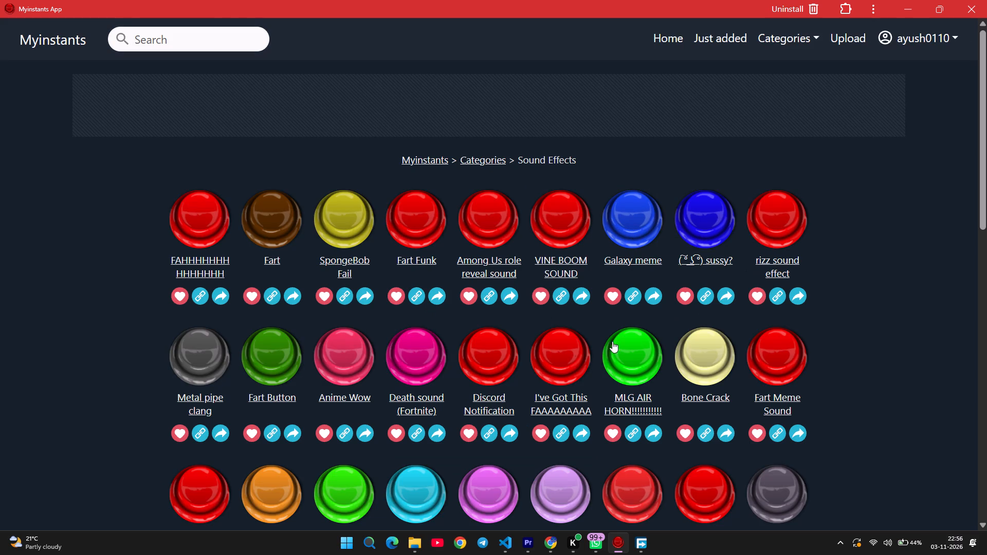
{"action": "left_click", "coordinate": [498, 360]}
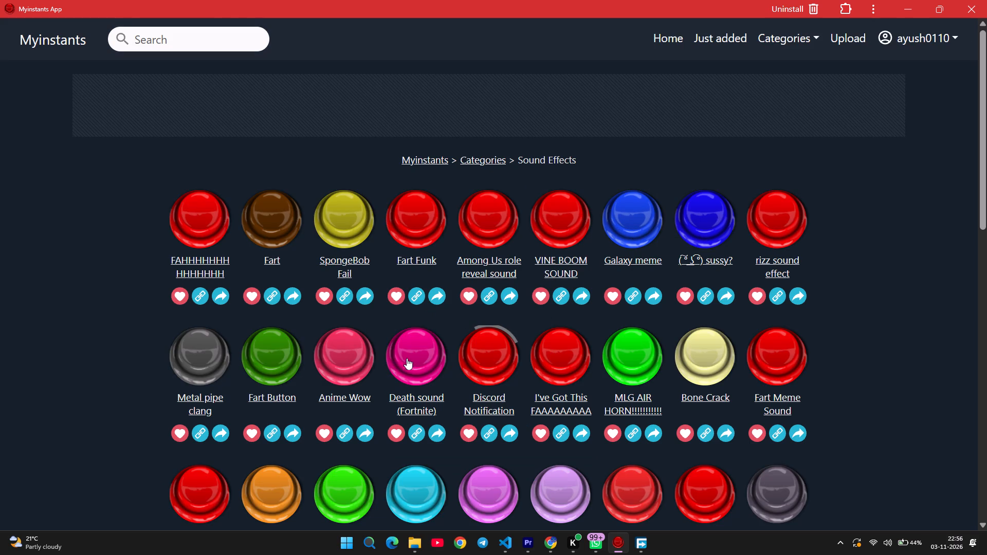
{"action": "left_click", "coordinate": [417, 358]}
{"action": "left_click", "coordinate": [346, 351]}
{"action": "left_click", "coordinate": [194, 360]}
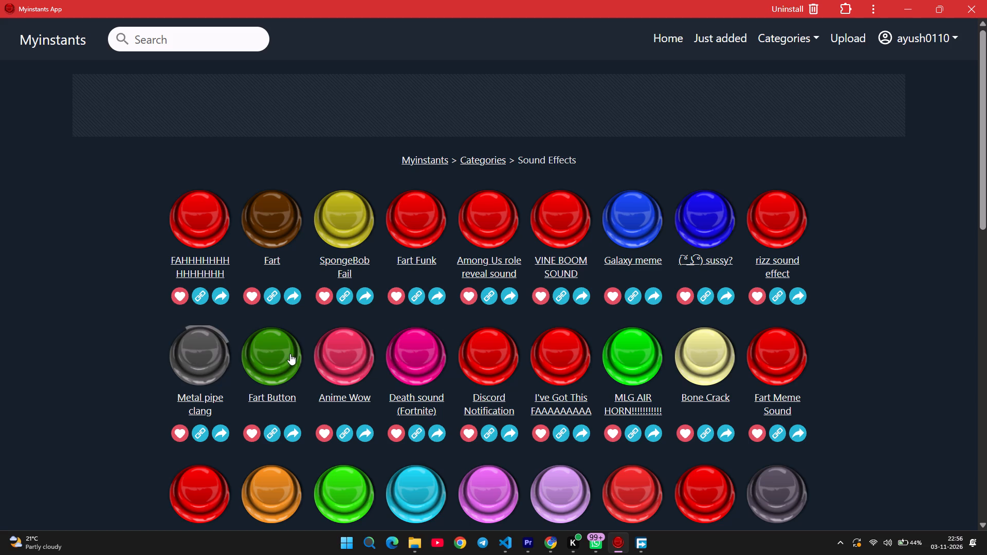
{"action": "left_click", "coordinate": [290, 354]}
{"action": "left_click", "coordinate": [652, 363]}
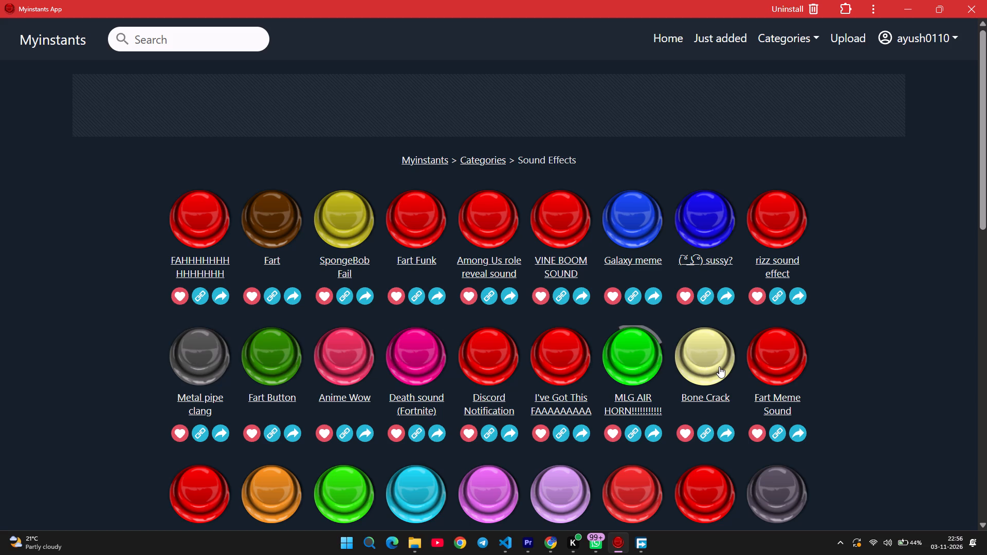
{"action": "left_click", "coordinate": [719, 366]}
{"action": "left_click", "coordinate": [779, 363]}
Preview I See You, romanceeeeee, dun dun dunnnnnnnn, Звук фотоаппарата, What a good boy and BRUH sound effect!.
{"action": "scroll", "coordinate": [722, 472], "scroll_direction": "down", "scroll_amount": 1}
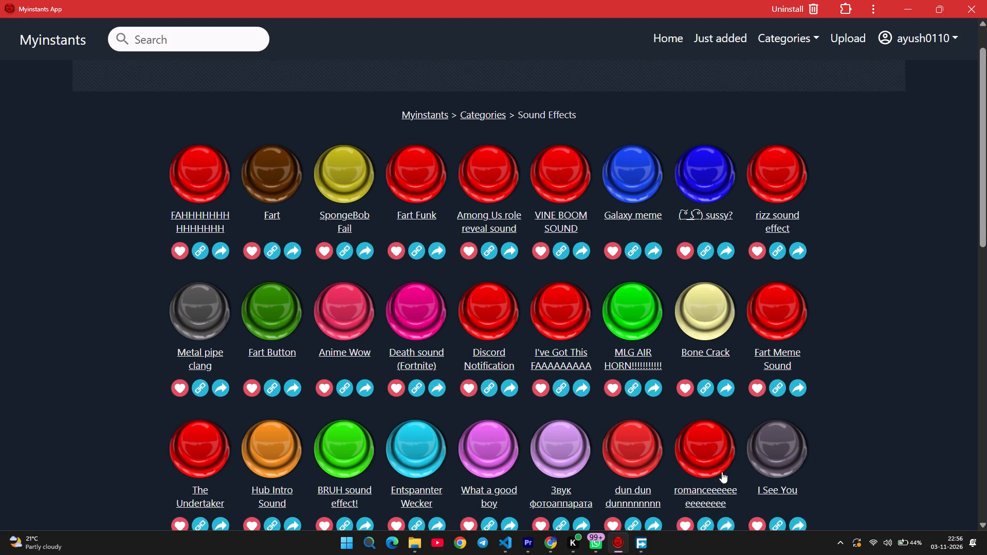
{"action": "scroll", "coordinate": [722, 472], "scroll_direction": "down", "scroll_amount": 1}
{"action": "left_click", "coordinate": [766, 418]}
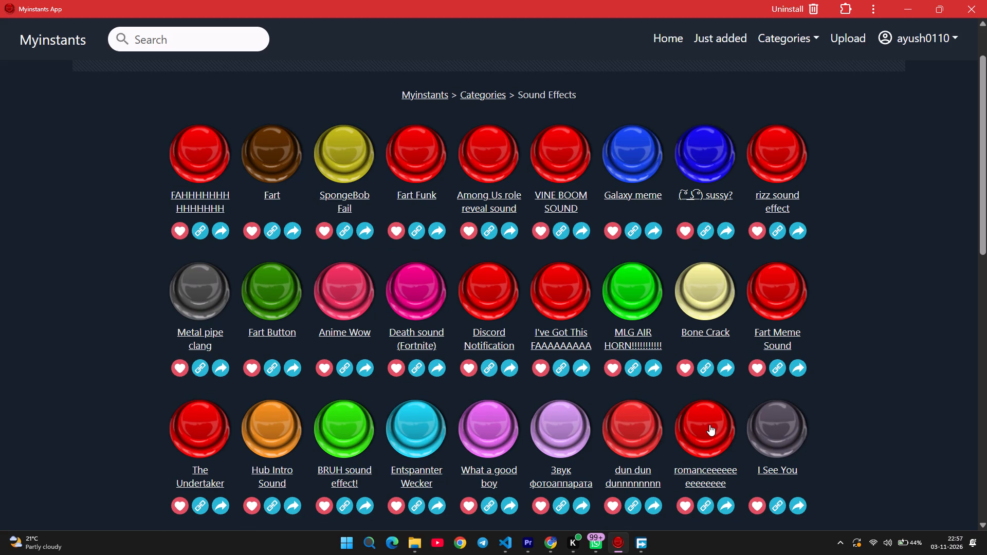
{"action": "left_click", "coordinate": [709, 424]}
{"action": "left_click", "coordinate": [630, 425]}
{"action": "left_click_drag", "start_coordinate": [542, 421], "coordinate": [550, 423]}
{"action": "left_click", "coordinate": [487, 424]}
{"action": "left_click", "coordinate": [335, 413]}
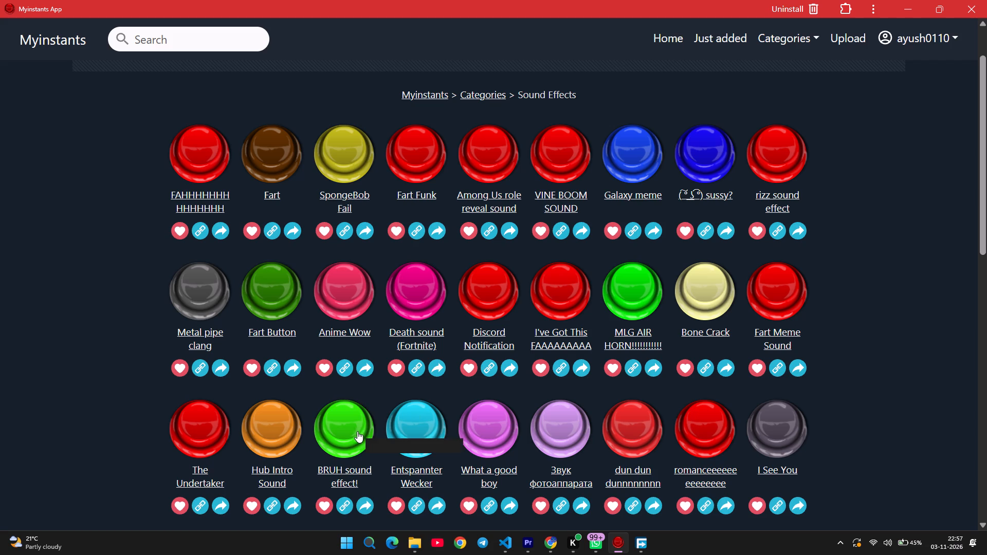
Open the Hub Intro Sound page and play the sound.
{"action": "left_click", "coordinate": [270, 472]}
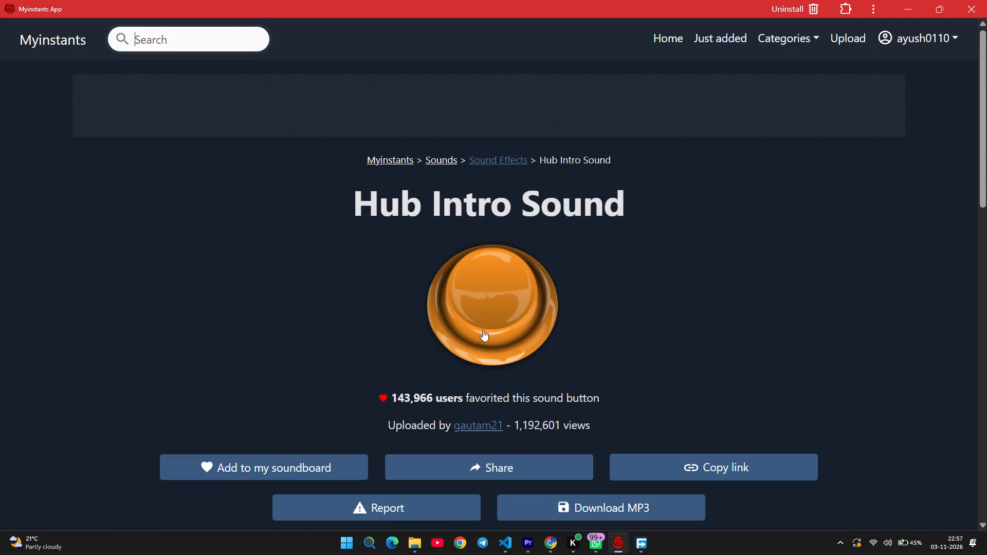
{"action": "left_click", "coordinate": [505, 313]}
Return to the Sound Effects category and preview Punch Sound.
{"action": "left_click", "coordinate": [506, 154]}
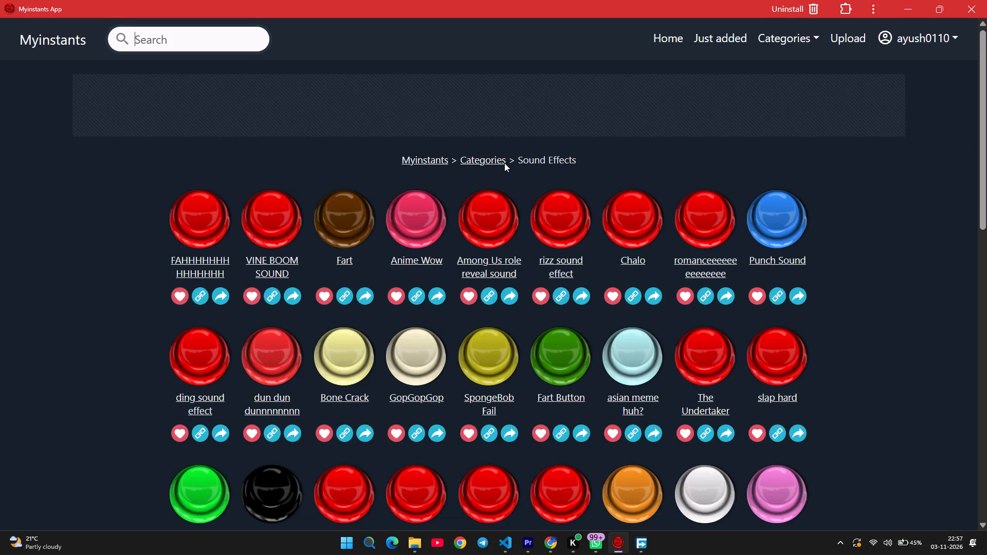
{"action": "scroll", "coordinate": [532, 318], "scroll_direction": "down", "scroll_amount": 1}
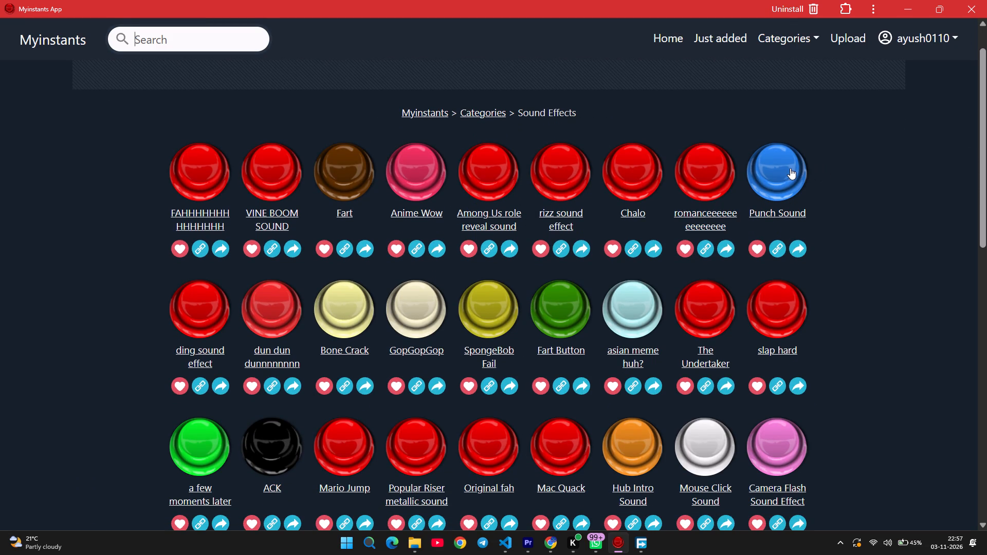
{"action": "left_click", "coordinate": [790, 168]}
Open page 2 of the Sound Effects category and preview Target Locked, Man screaming, -999 Social Credit Siren and Error SOUNDSS.
{"action": "scroll", "coordinate": [424, 336], "scroll_direction": "down", "scroll_amount": 5}
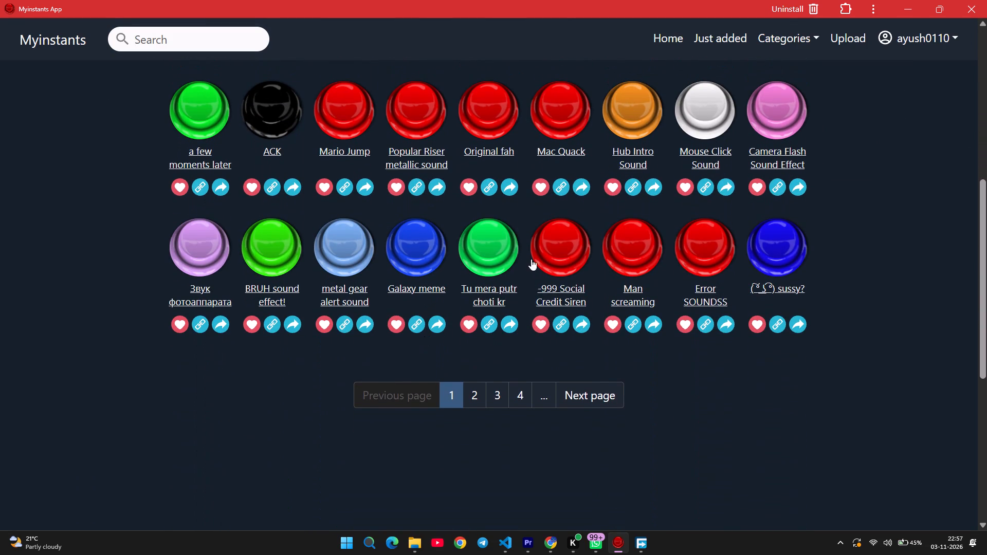
{"action": "left_click", "coordinate": [477, 399]}
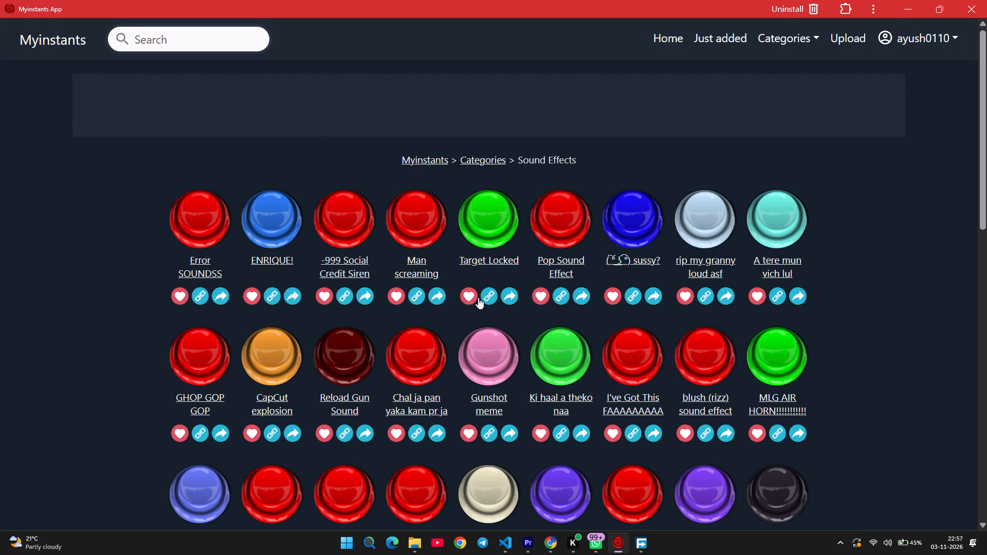
{"action": "left_click", "coordinate": [502, 227]}
{"action": "left_click", "coordinate": [425, 228]}
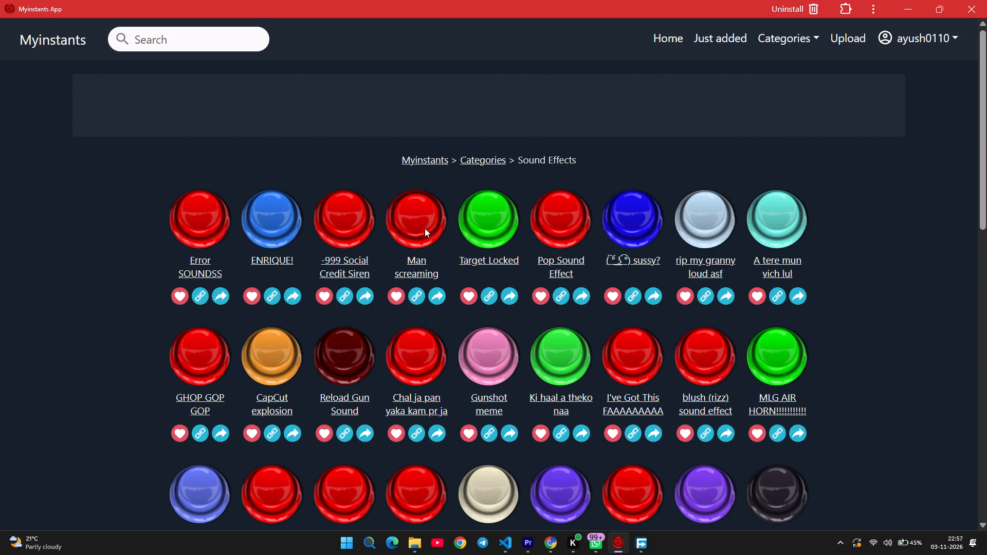
{"action": "left_click", "coordinate": [334, 220]}
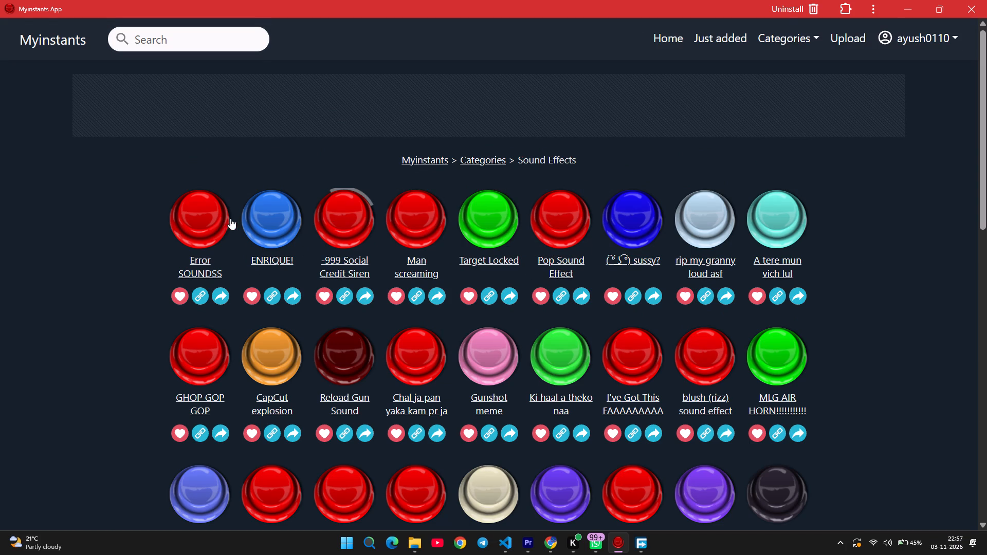
{"action": "left_click", "coordinate": [209, 213]}
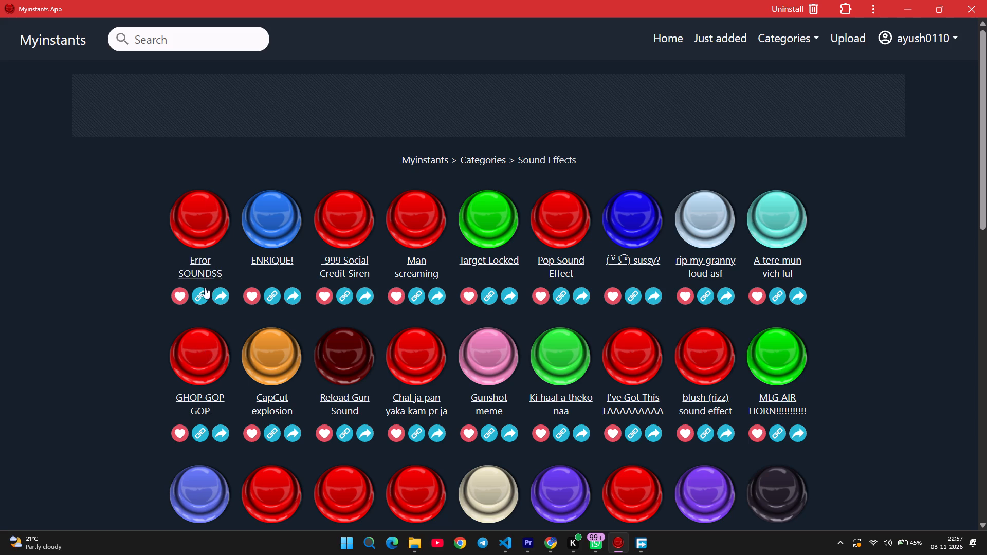
Download the Error SOUNDSS MP3 as error_CDOxCYm.mp3 into E:\Premiere pro\PREMIERE PRO\SFX.
{"action": "left_click", "coordinate": [203, 263]}
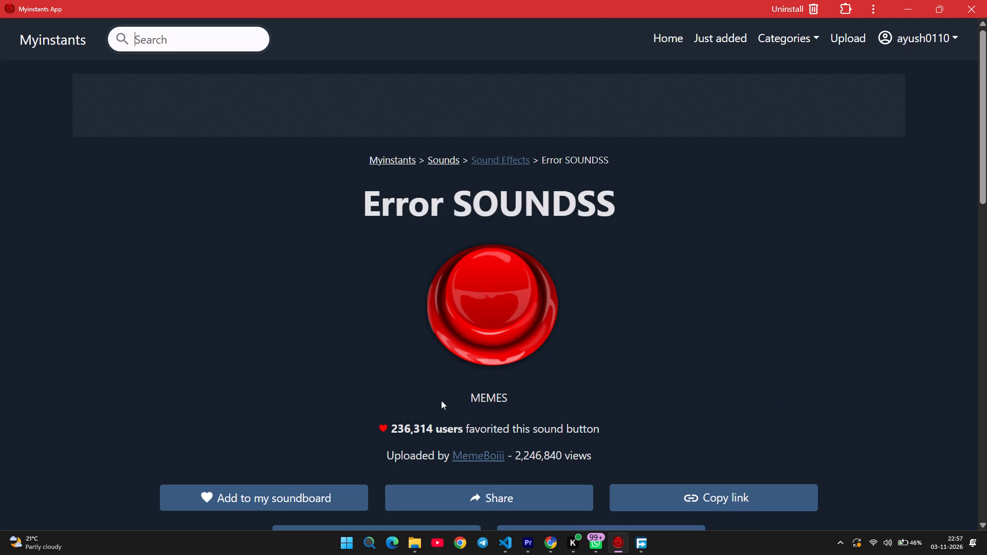
{"action": "scroll", "coordinate": [546, 466], "scroll_direction": "down", "scroll_amount": 1}
{"action": "left_click", "coordinate": [575, 492]}
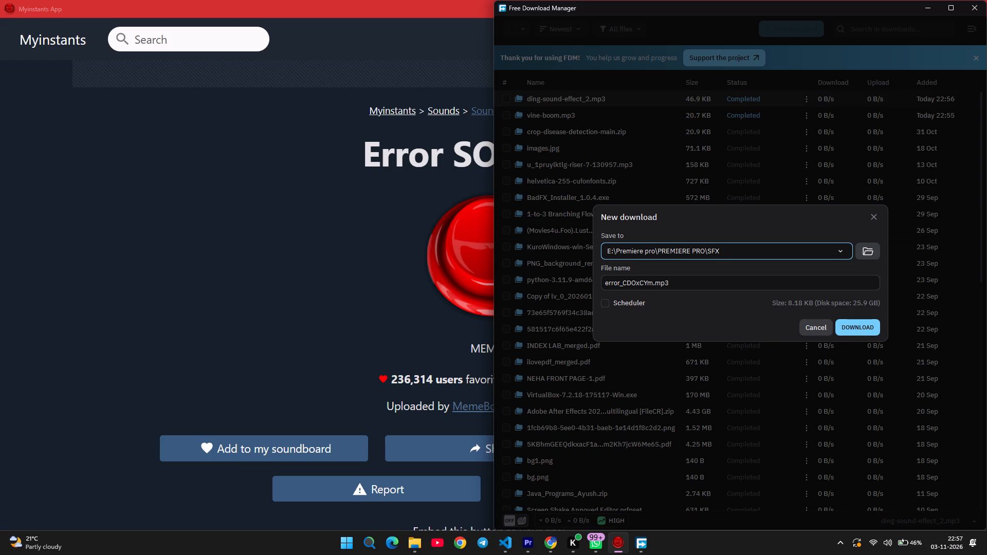
{"action": "key", "text": "Return"}
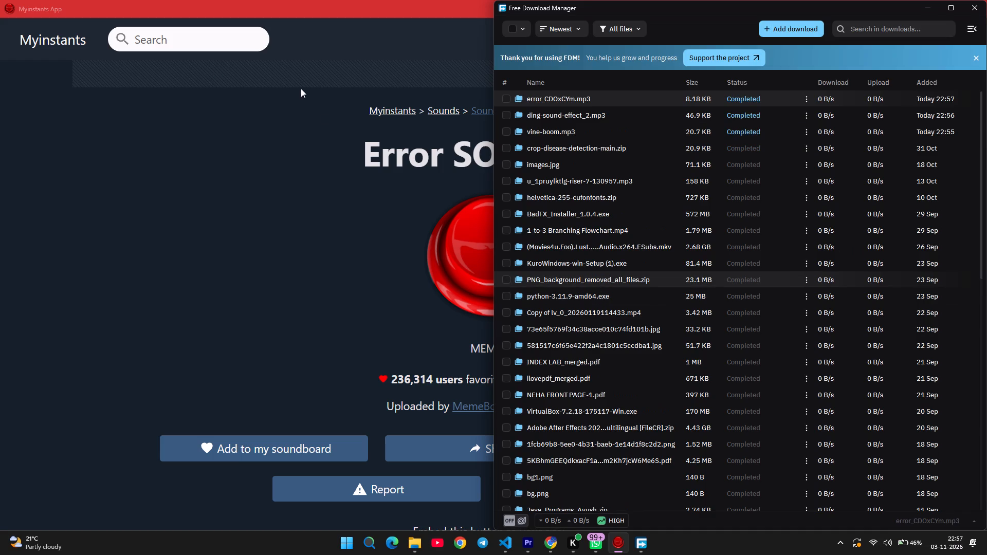
Search Myinstants for "reload" and preview Reload Gun, Reload Gun Sound, gun reloadddddd, Lei heng reload and Stalker Gun Reload.
{"action": "left_click", "coordinate": [218, 40]}
{"action": "type", "text": "reload"}
{"action": "key", "text": "backslash"}
{"action": "key", "text": "BackSpace"}
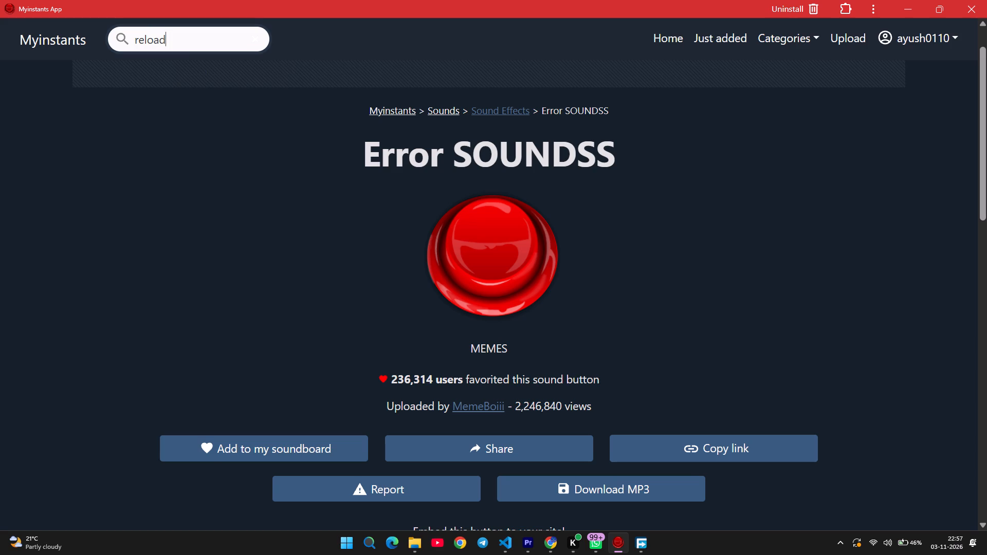
{"action": "key", "text": "Return"}
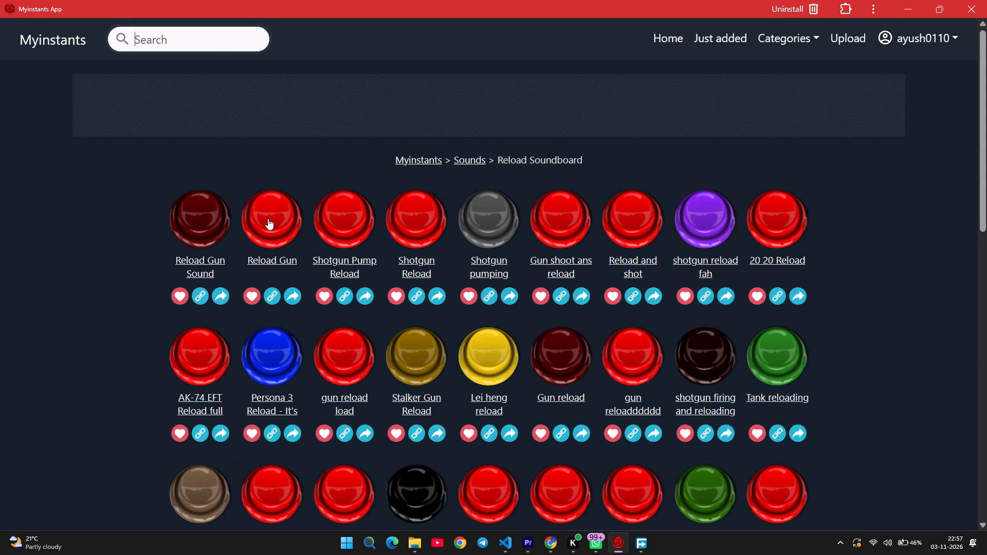
{"action": "left_click", "coordinate": [290, 224]}
{"action": "left_click", "coordinate": [206, 216]}
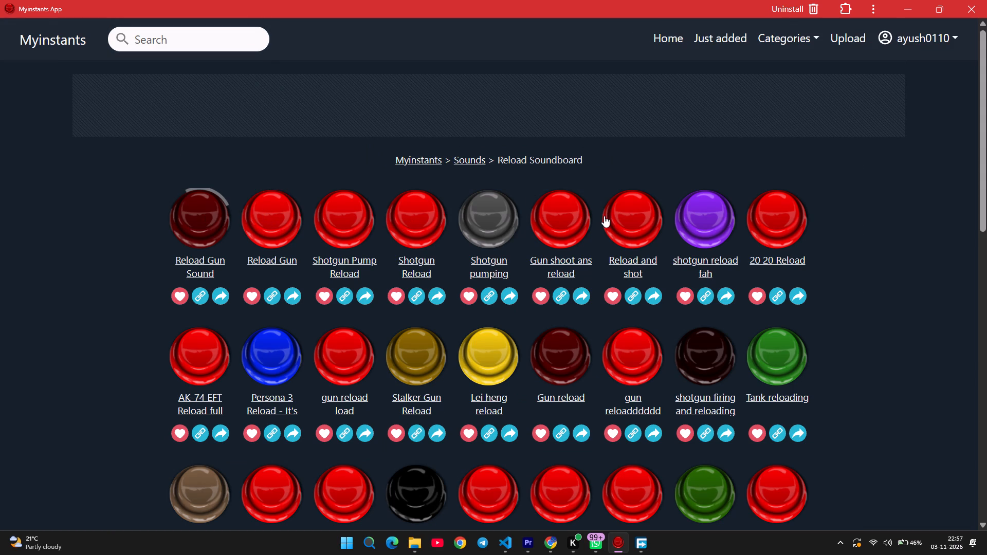
{"action": "left_click", "coordinate": [630, 360]}
{"action": "left_click", "coordinate": [488, 356]}
{"action": "left_click", "coordinate": [426, 358]}
{"action": "scroll", "coordinate": [358, 438], "scroll_direction": "down", "scroll_amount": 2}
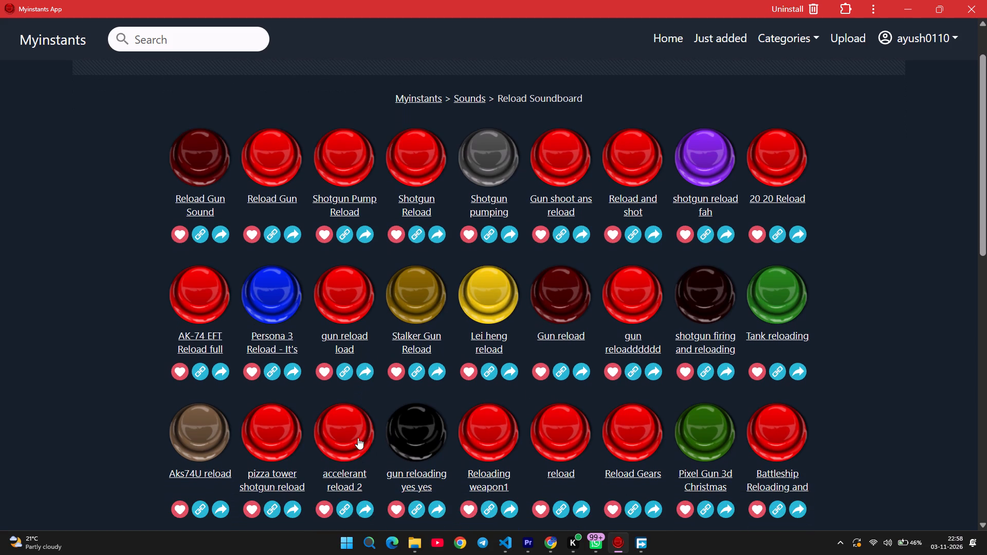
Search Myinstants for "rewind" and preview Tape Rewind, FAST REWIND, DJ rewind and Rewind fail (fx).
{"action": "left_click", "coordinate": [175, 44]}
{"action": "type", "text": "rewind"}
{"action": "key", "text": "Return"}
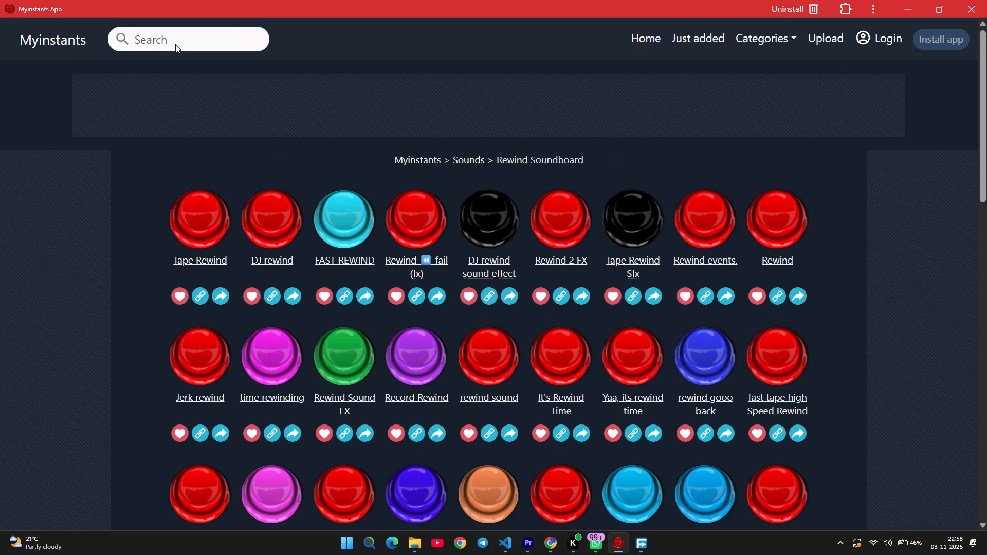
{"action": "left_click", "coordinate": [196, 214]}
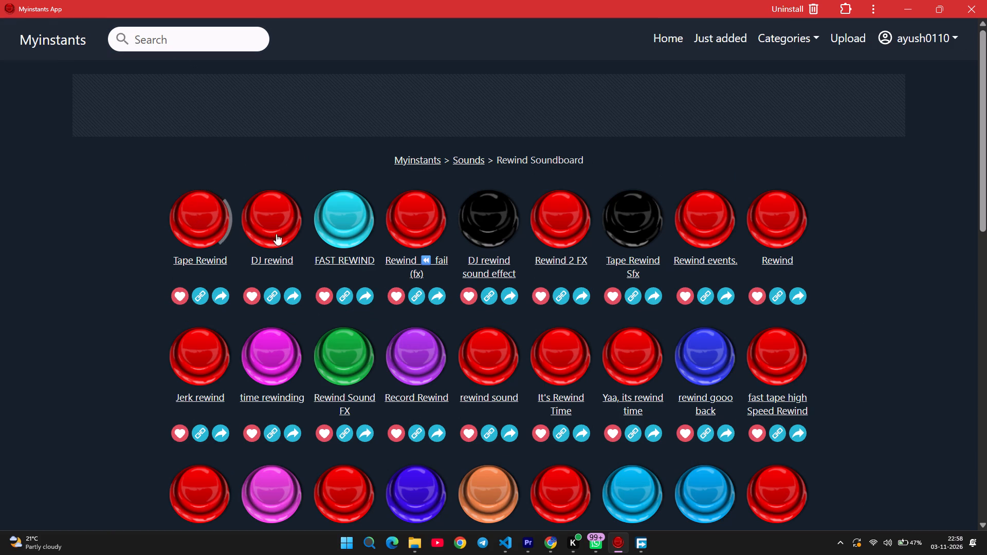
{"action": "left_click", "coordinate": [172, 213]}
{"action": "left_click", "coordinate": [345, 225]}
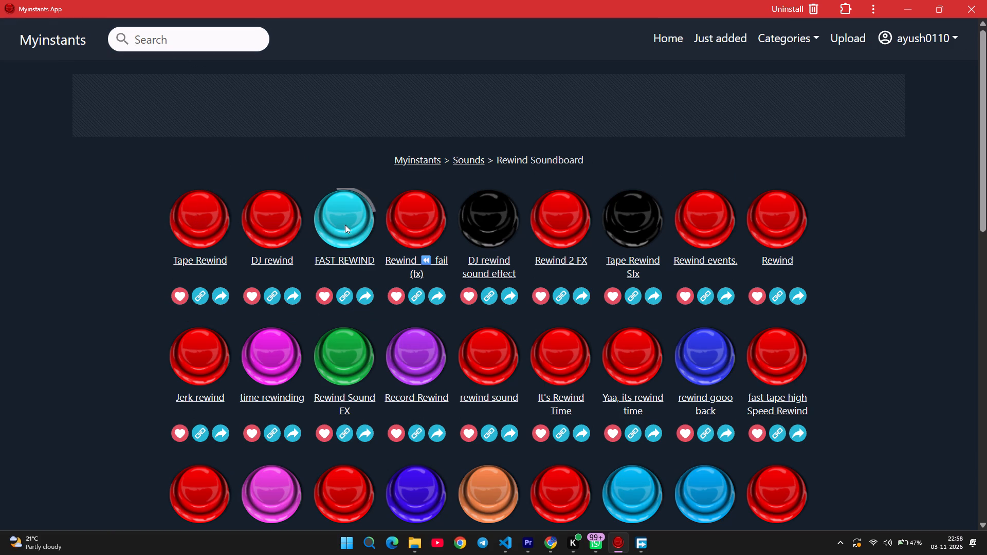
{"action": "left_click", "coordinate": [257, 218]}
{"action": "left_click", "coordinate": [431, 215]}
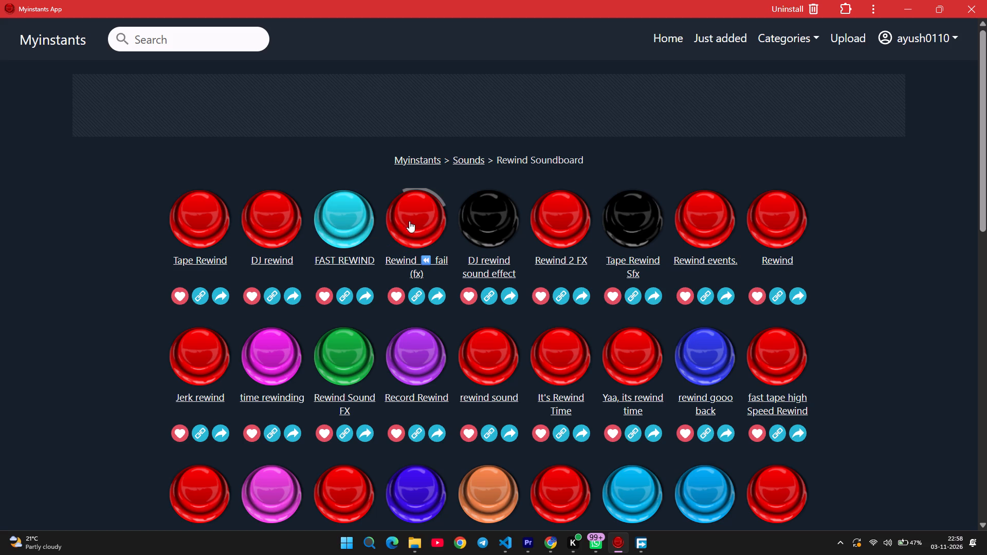
Download the Rewind fail (fx) MP3 as rewind-fail-fx.mp3 into E:\Premiere pro\PREMIERE PRO\SFX.
{"action": "left_click", "coordinate": [409, 253]}
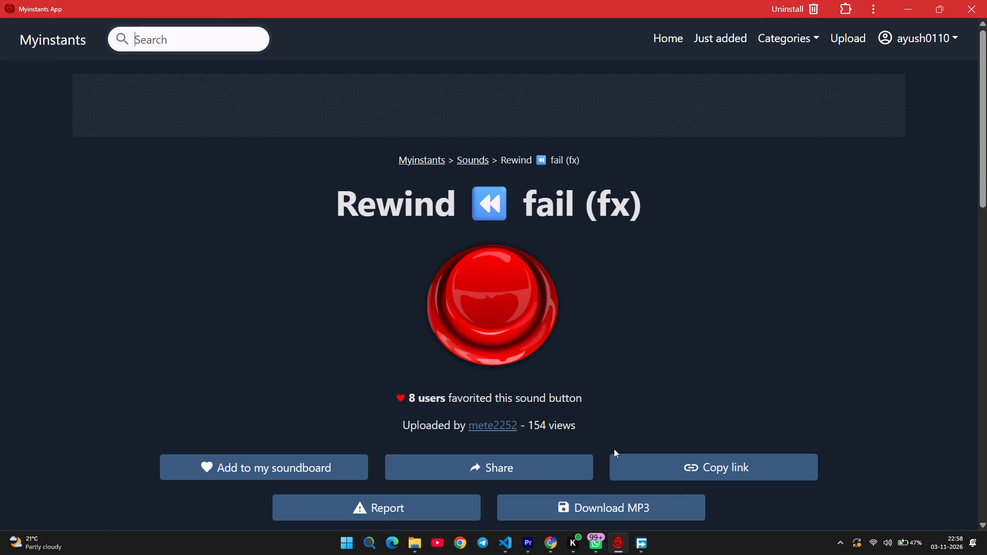
{"action": "left_click", "coordinate": [642, 506]}
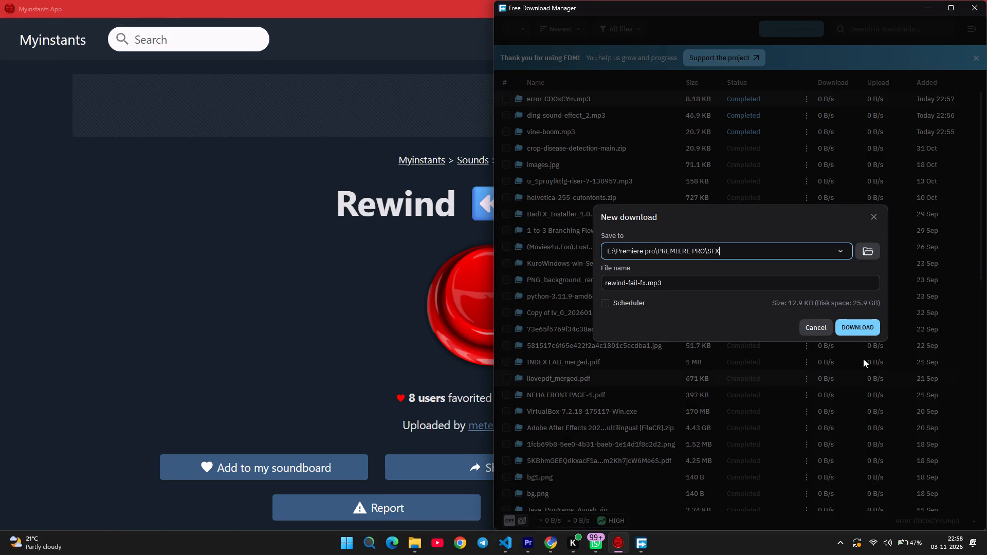
{"action": "left_click", "coordinate": [850, 330]}
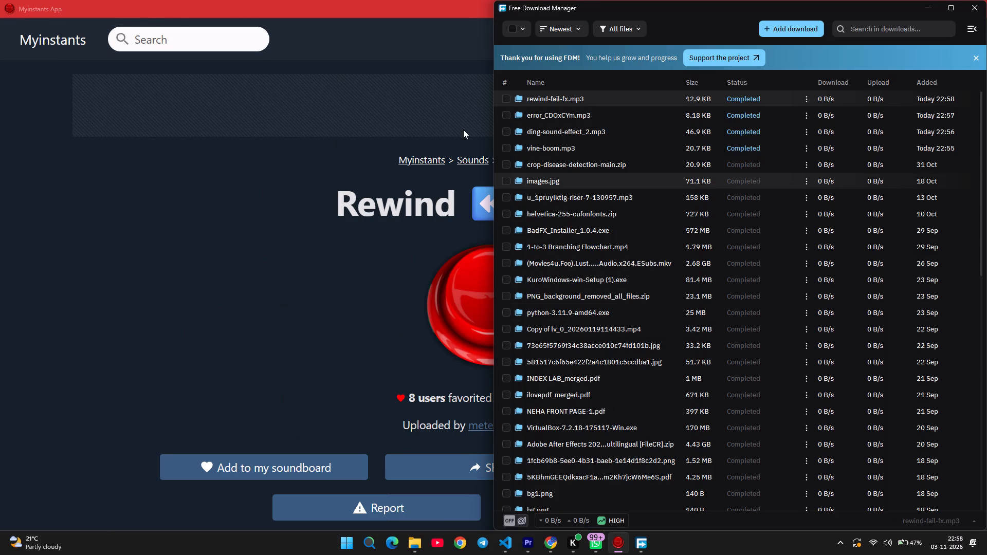
Search Myinstants for "rewind" again and download the FAST REWIND MP3 as rewind-1.mp3 into E:\Premiere pro\PREMIERE PRO\SFX.
{"action": "left_click", "coordinate": [432, 134]}
{"action": "left_click", "coordinate": [482, 158]}
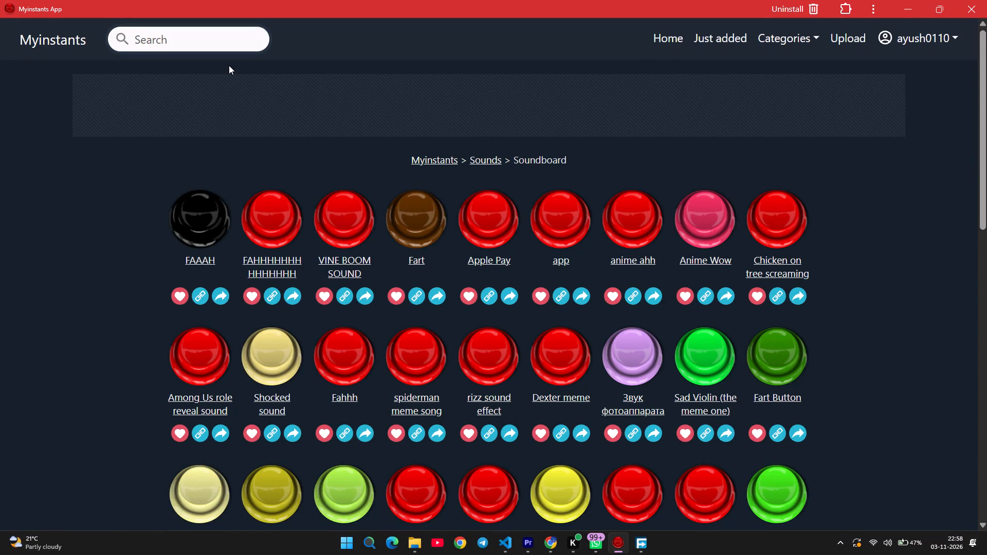
{"action": "left_click", "coordinate": [203, 40]}
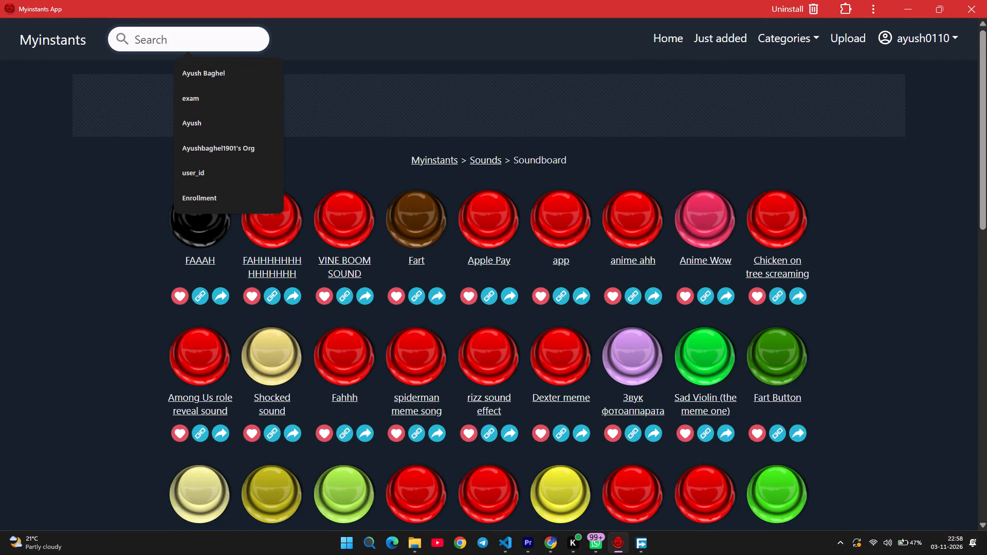
{"action": "type", "text": "rewind"}
{"action": "key", "text": "Return"}
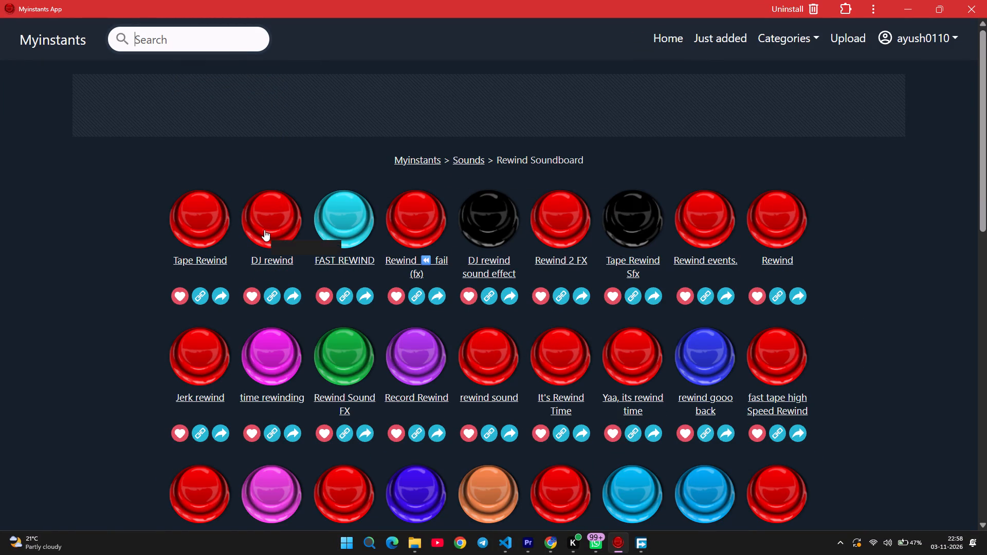
{"action": "left_click", "coordinate": [343, 256]}
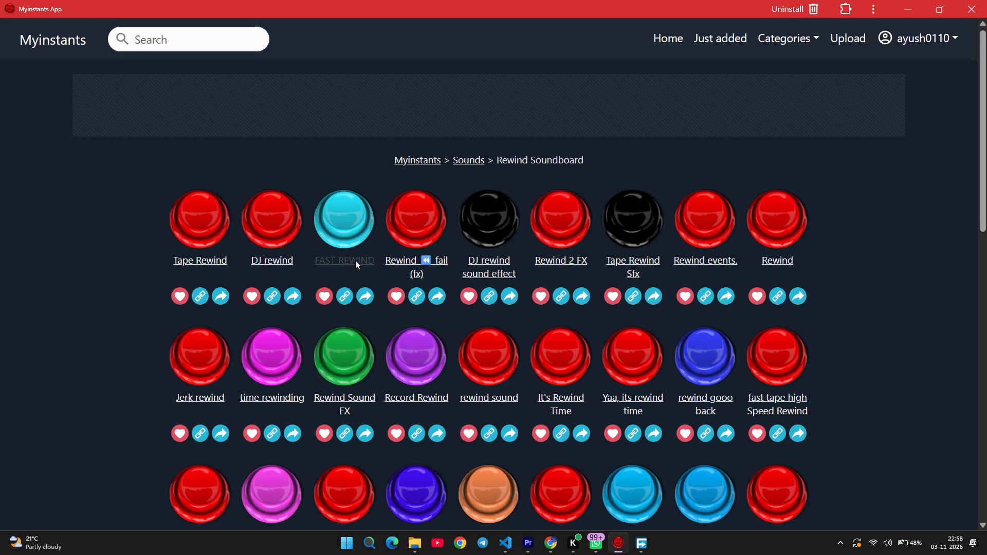
{"action": "left_click", "coordinate": [586, 514]}
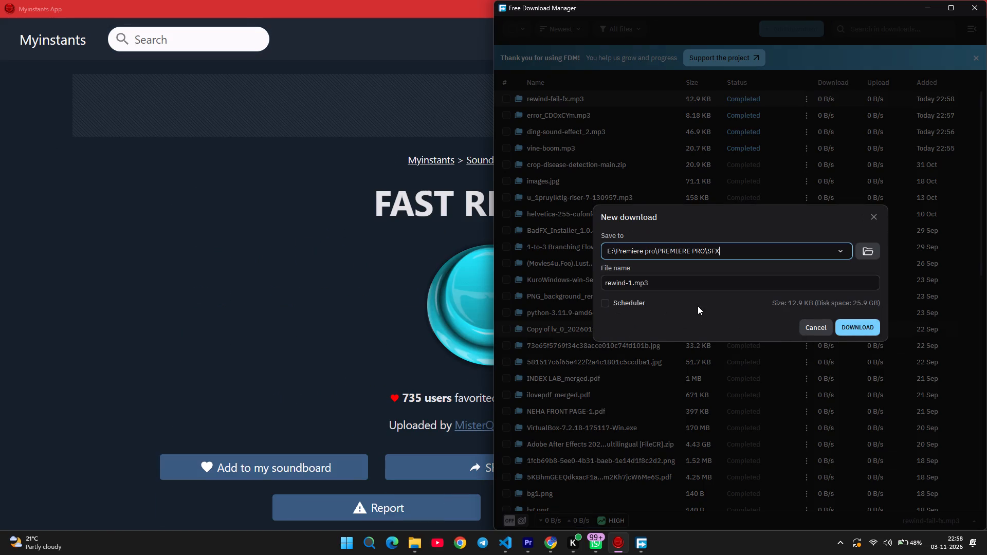
{"action": "left_click", "coordinate": [865, 330]}
Return to Myinstants and search for "rollback".
{"action": "left_click", "coordinate": [193, 30]}
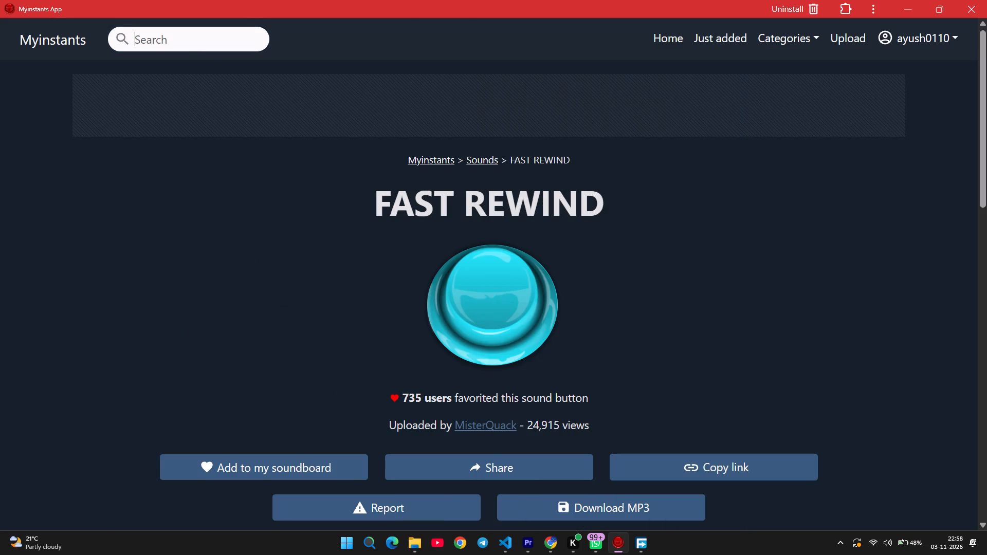
{"action": "type", "text": "rl"}
{"action": "key", "text": "BackSpace"}
{"action": "type", "text": "ollback"}
{"action": "key", "text": "Return"}
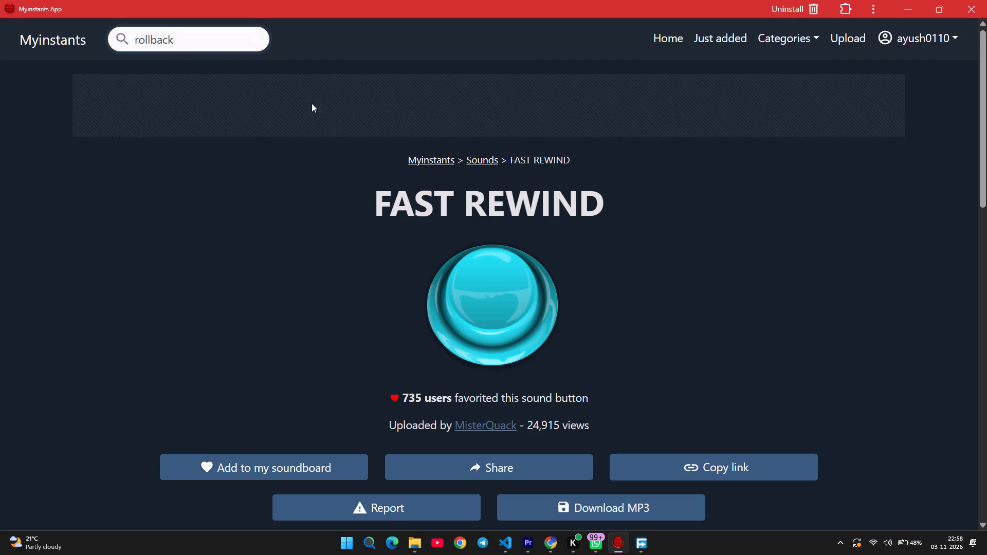
Preview the Rollback sound and go back to the general Sounds listing on Myinstants.
{"action": "left_click", "coordinate": [486, 152]}
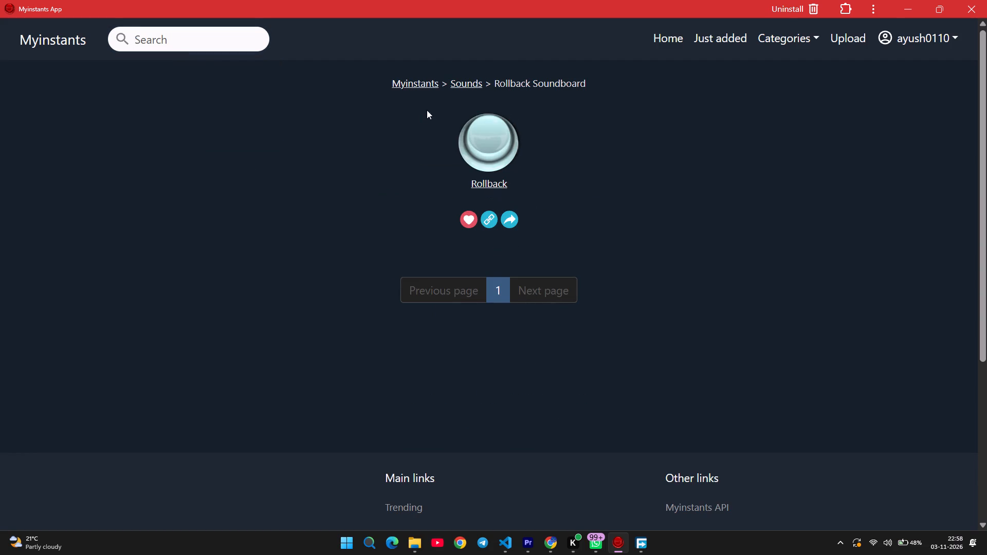
{"action": "left_click", "coordinate": [461, 88]}
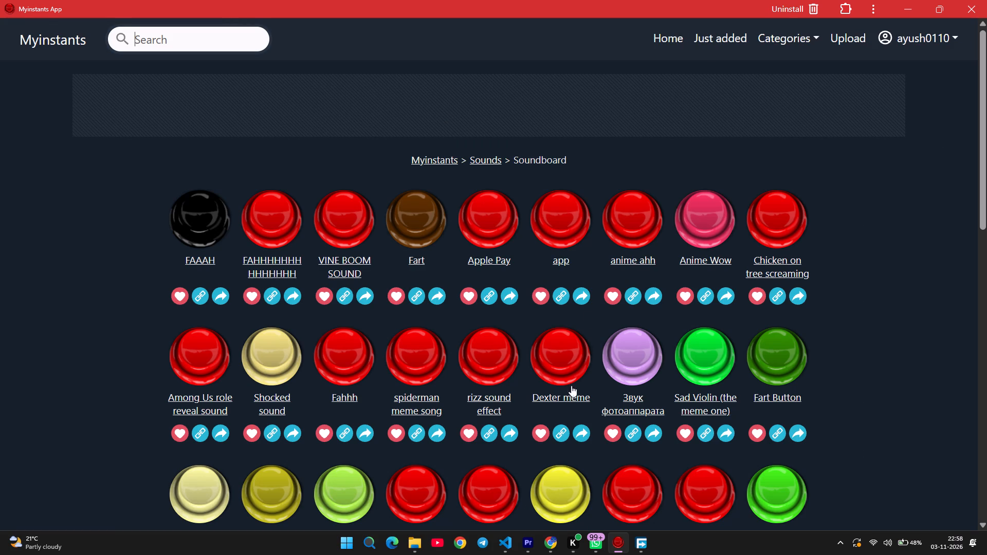
Switch to Premiere Pro and play the 16x9 sequence from its start to about 11 seconds.
{"action": "left_click", "coordinate": [519, 554]}
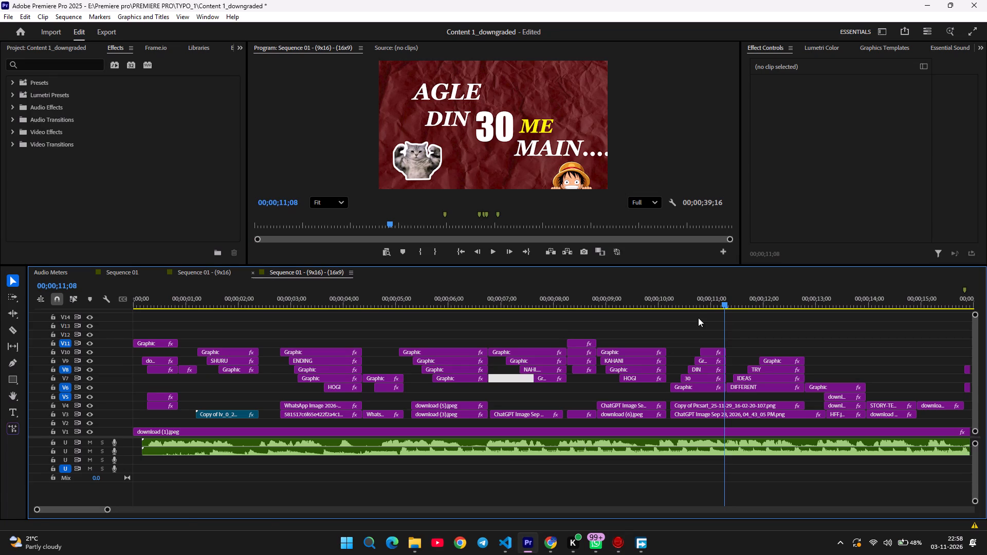
{"action": "left_click_drag", "start_coordinate": [725, 302], "coordinate": [165, 326]}
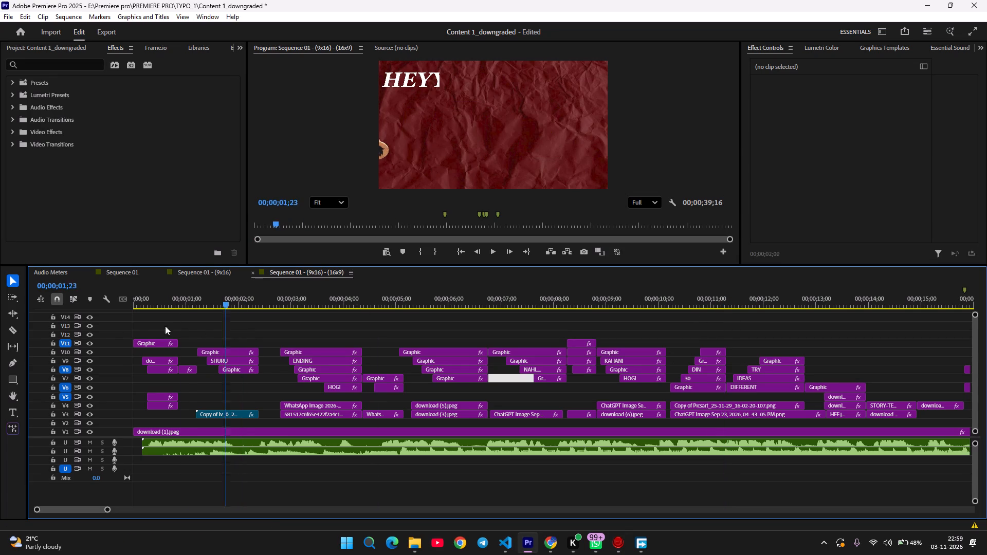
{"action": "left_click_drag", "start_coordinate": [165, 326], "coordinate": [33, 317]}
{"action": "key", "text": "space"}
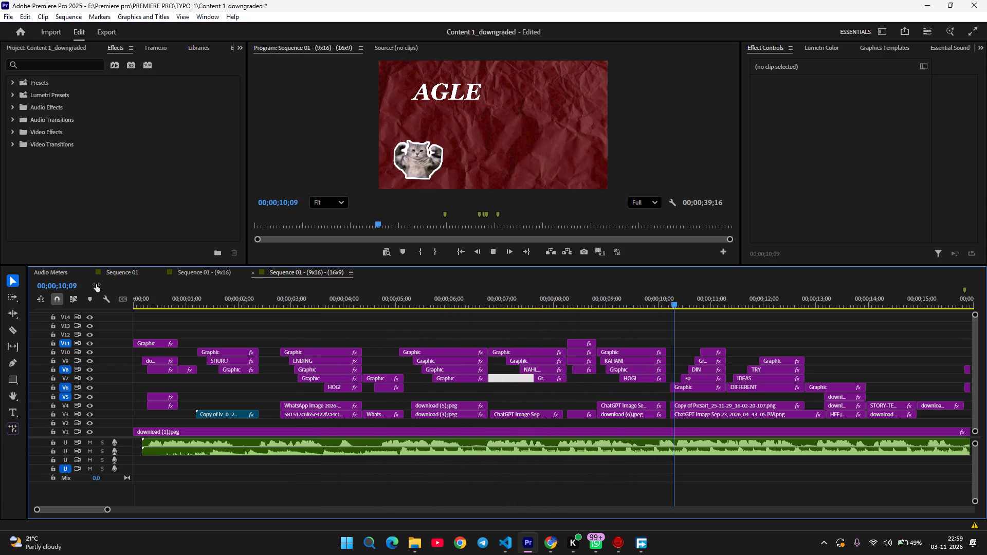
{"action": "key", "text": "space"}
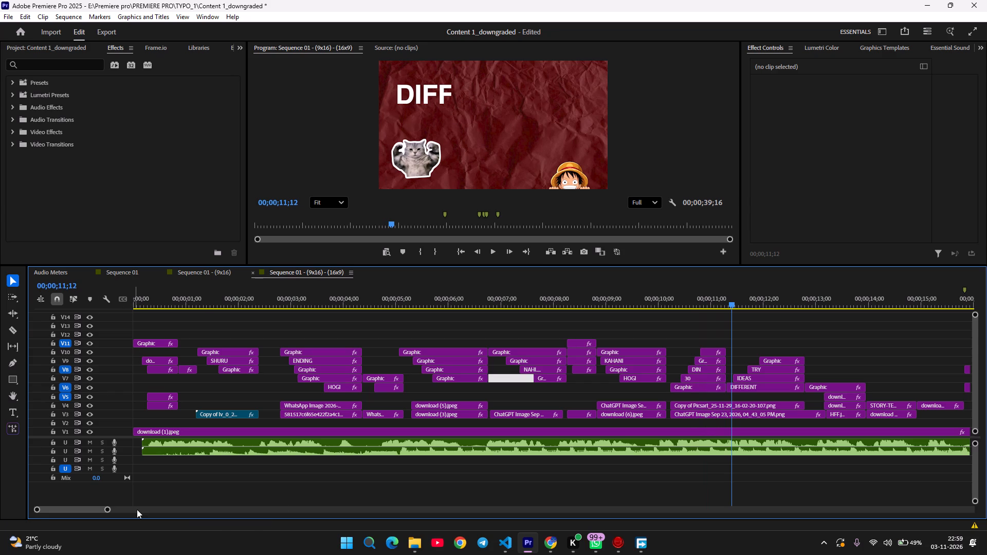
Return to Myinstants, search for "riser" and preview Popular Riser metallic sound and Popular Riser.
{"action": "left_click", "coordinate": [617, 547]}
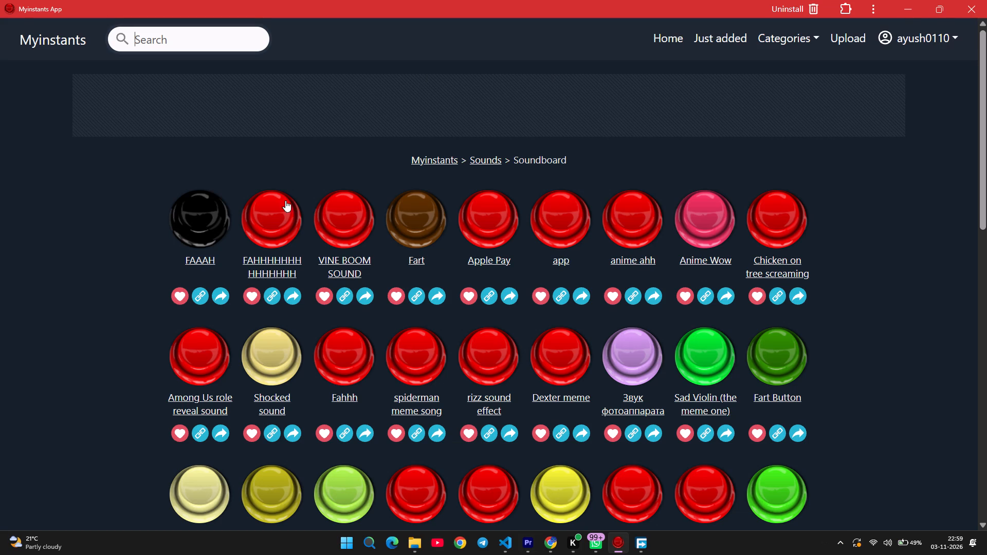
{"action": "type", "text": "riser"}
{"action": "key", "text": "Return"}
{"action": "left_click", "coordinate": [201, 139]}
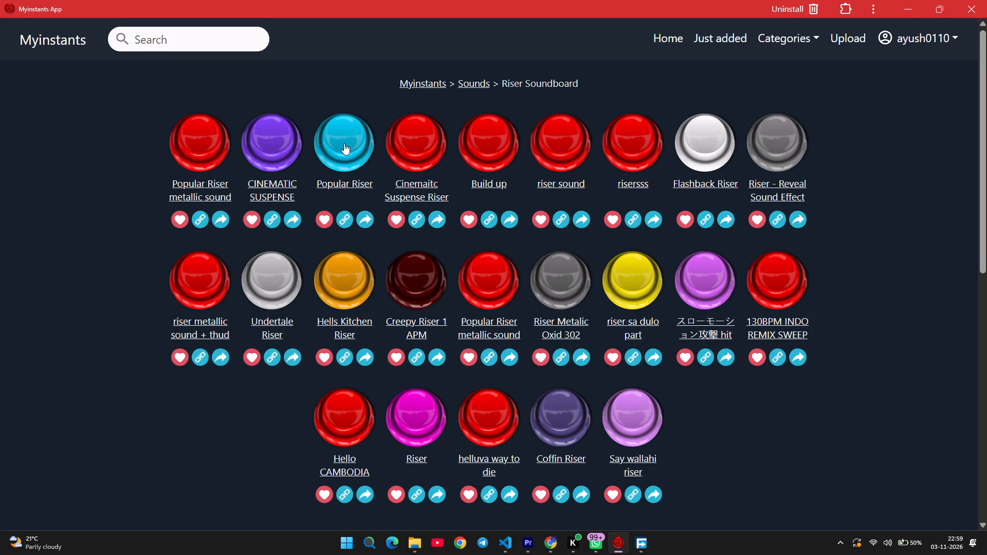
{"action": "left_click", "coordinate": [206, 154]}
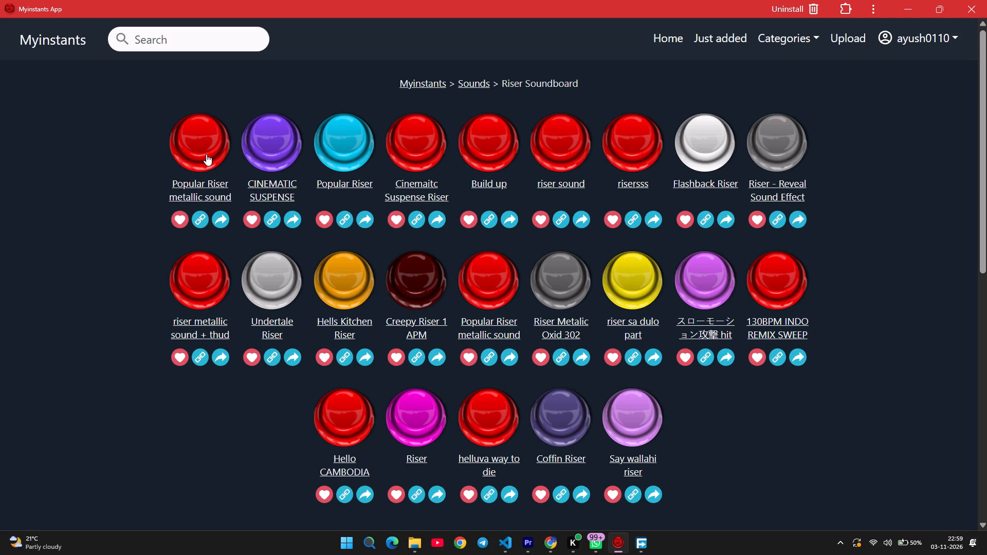
{"action": "left_click", "coordinate": [344, 146]}
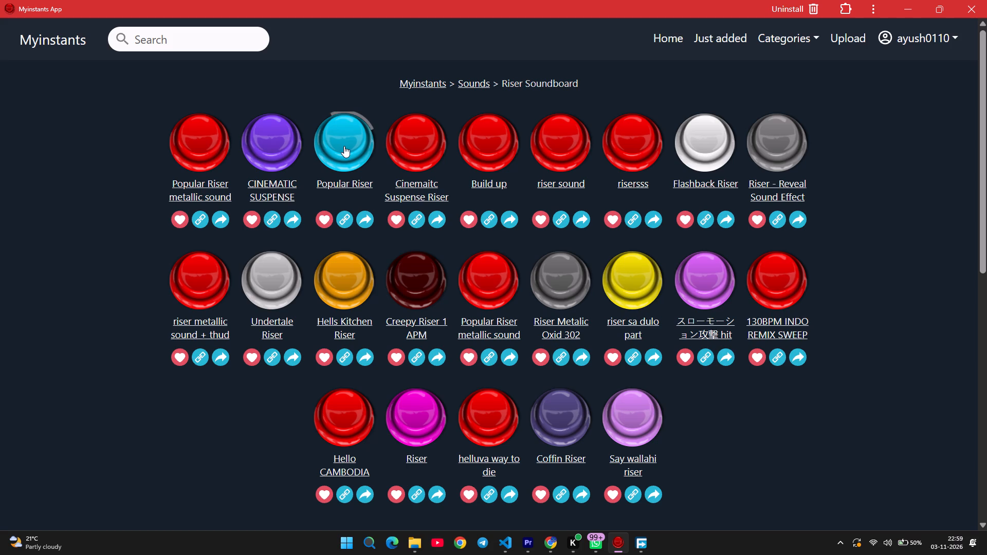
{"action": "left_click", "coordinate": [344, 146]}
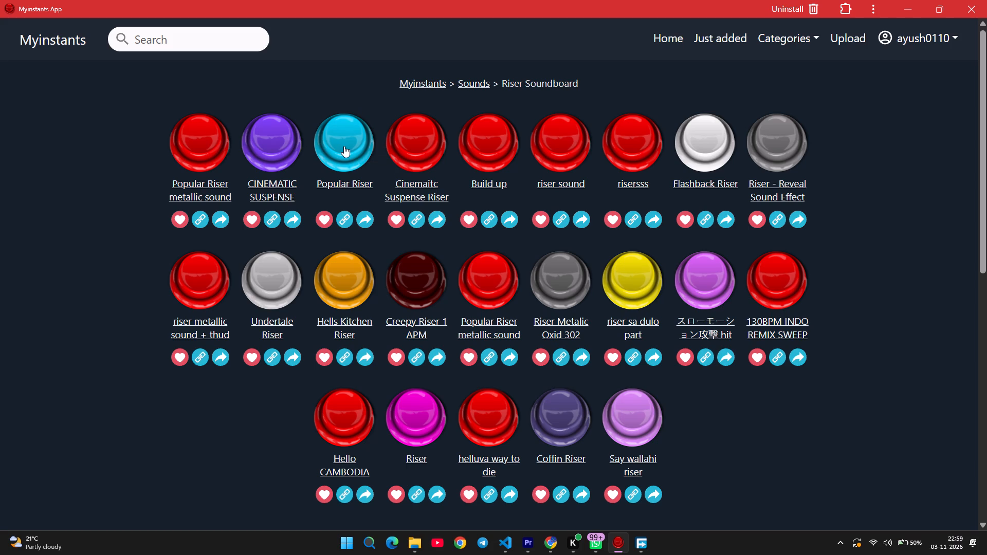
{"action": "left_click", "coordinate": [344, 146]}
Preview Build up, riser sound, risersss, Cinemaitc Suspense Riser, riser metallic sound + thud, Undertale Riser and Creepy Riser 1 APM.
{"action": "left_click", "coordinate": [482, 143]}
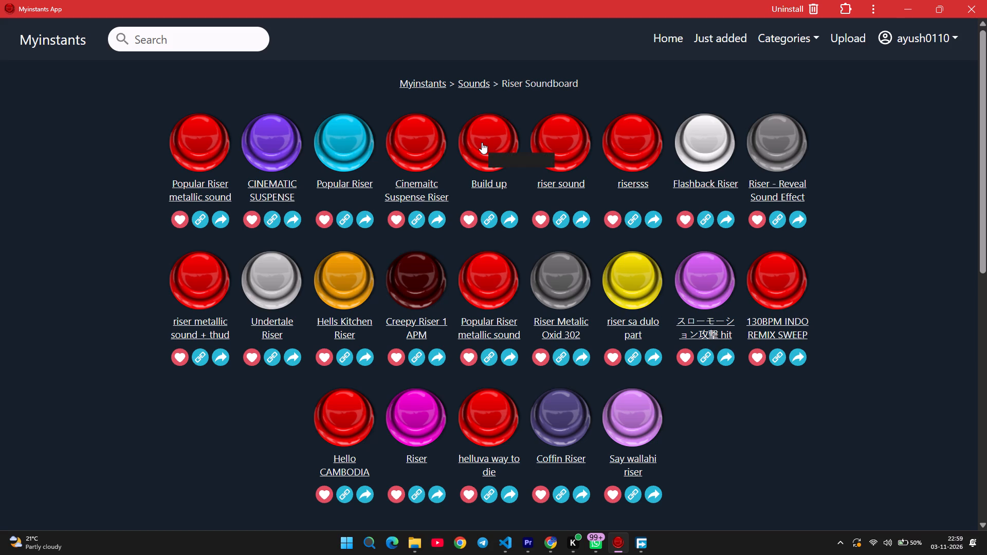
{"action": "left_click", "coordinate": [570, 145]}
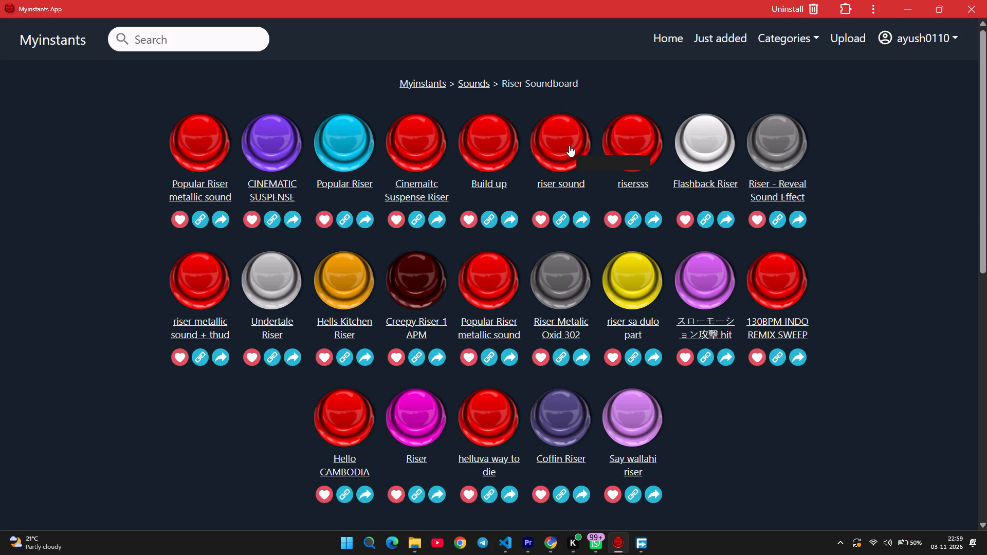
{"action": "left_click", "coordinate": [569, 145]}
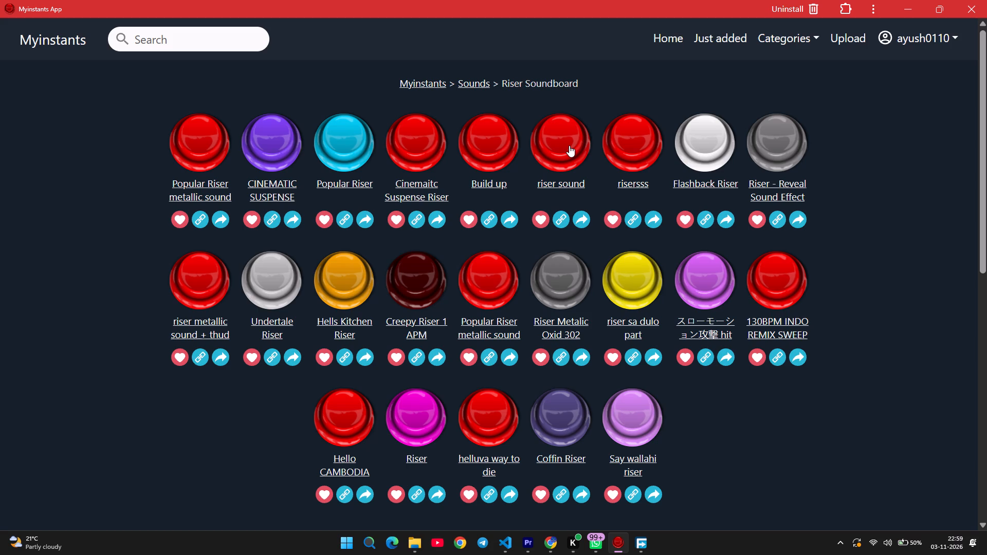
{"action": "left_click", "coordinate": [653, 142]}
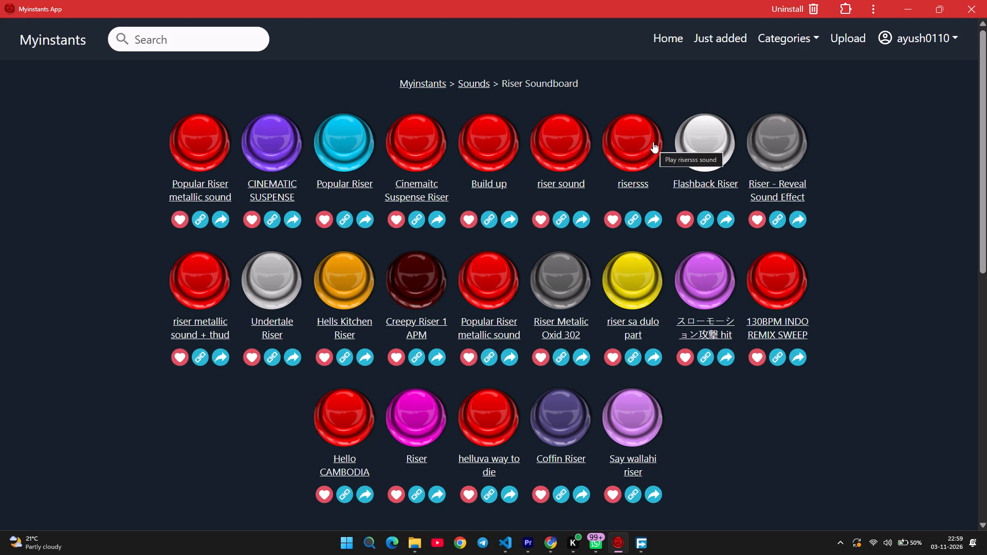
{"action": "left_click", "coordinate": [427, 141]}
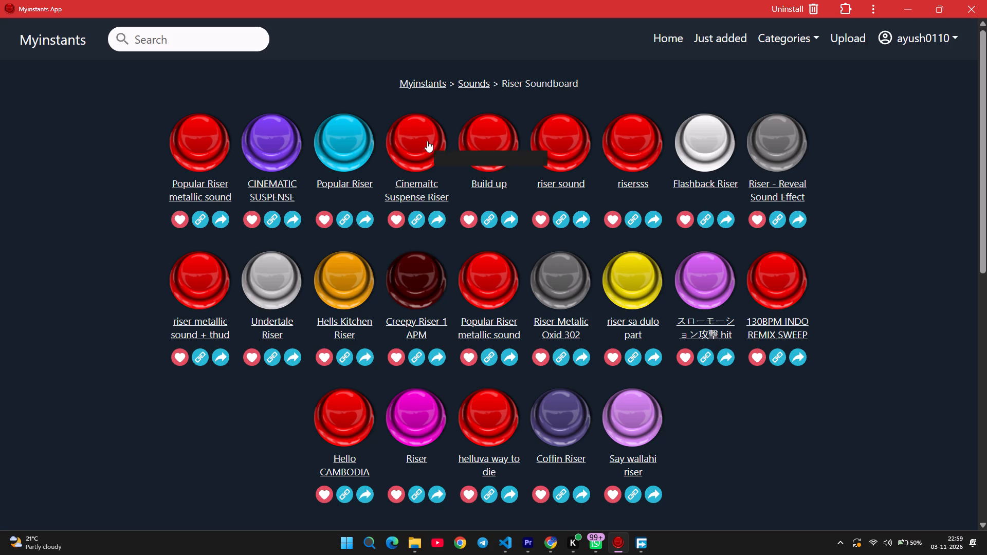
{"action": "left_click", "coordinate": [192, 270]}
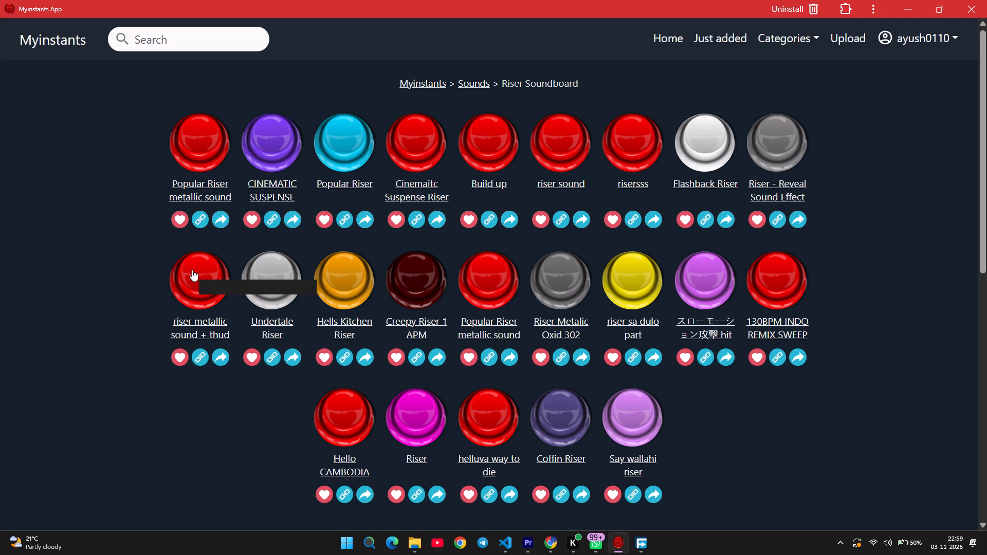
{"action": "left_click", "coordinate": [266, 282]}
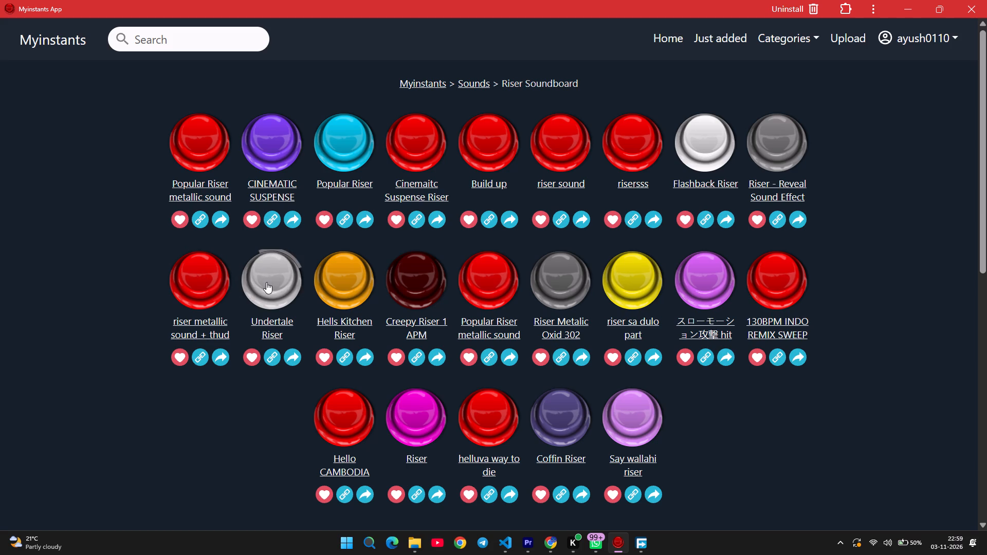
{"action": "left_click", "coordinate": [431, 274]}
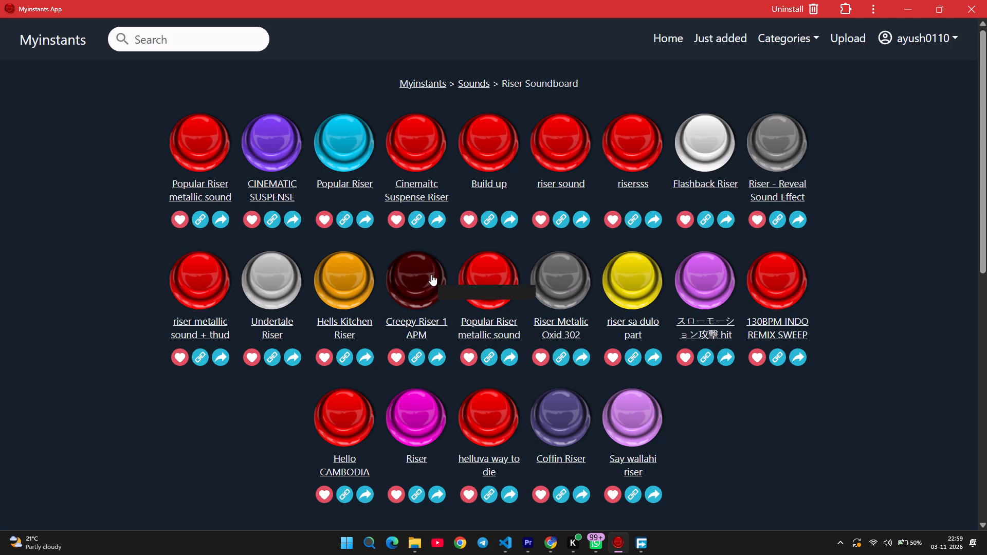
Compare Build up, Popular Riser, CINEMATIC SUSPENSE, Popular Riser metallic sound and riser sound by playing them in turn.
{"action": "left_click", "coordinate": [487, 141]}
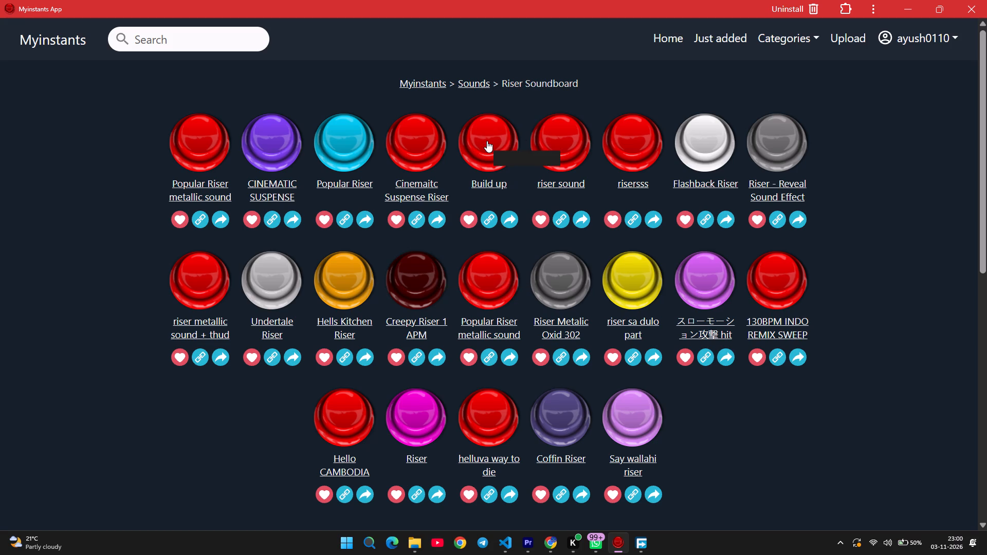
{"action": "left_click", "coordinate": [351, 146]}
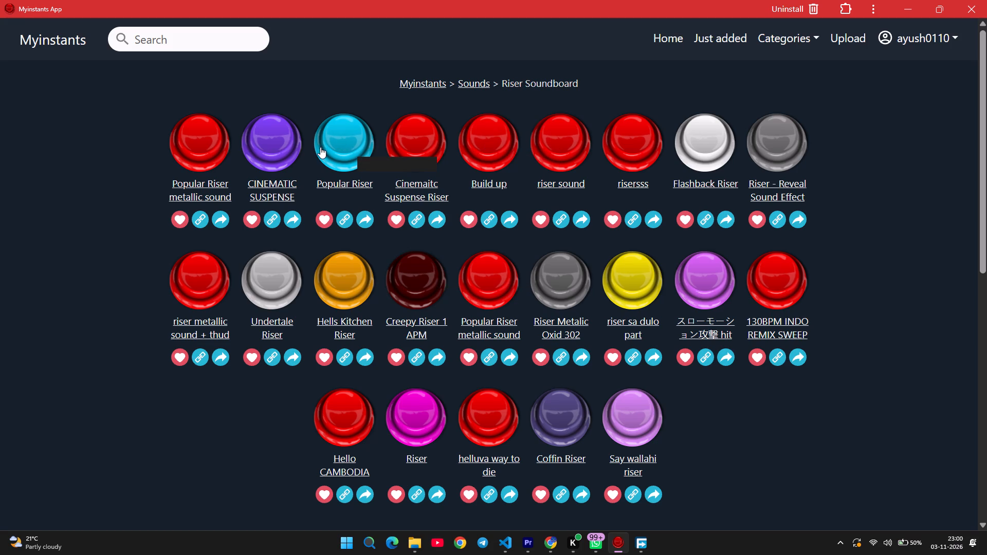
{"action": "left_click", "coordinate": [267, 156]}
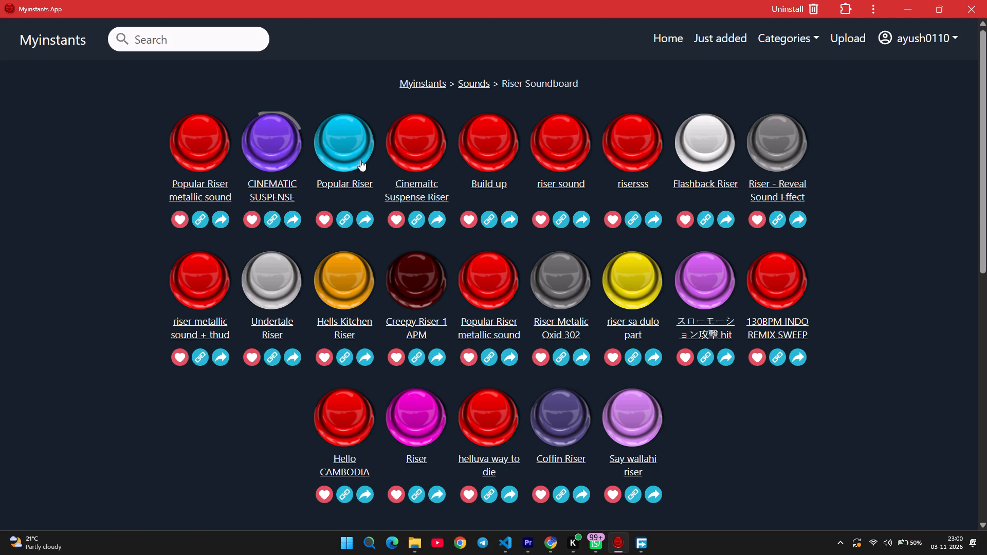
{"action": "left_click", "coordinate": [195, 141]}
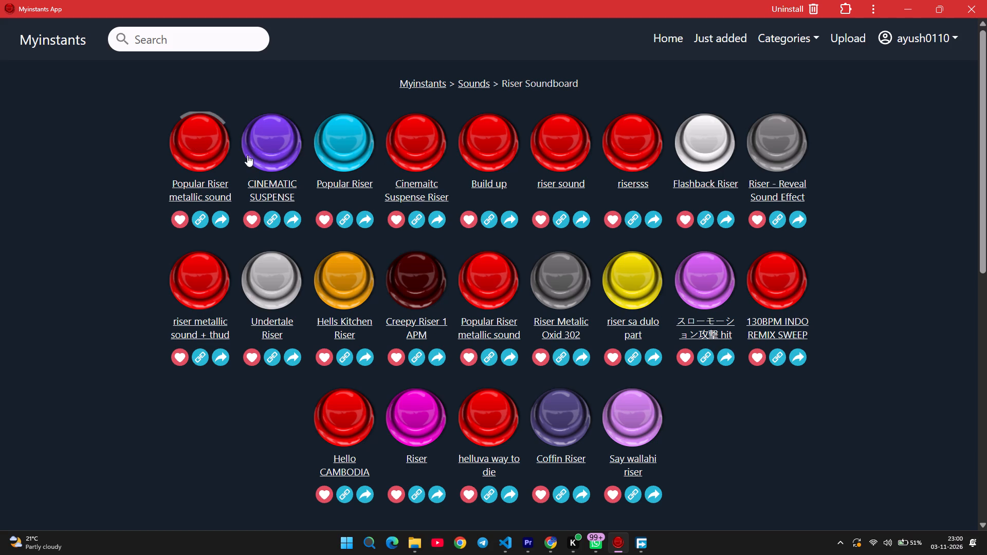
{"action": "left_click", "coordinate": [495, 139]}
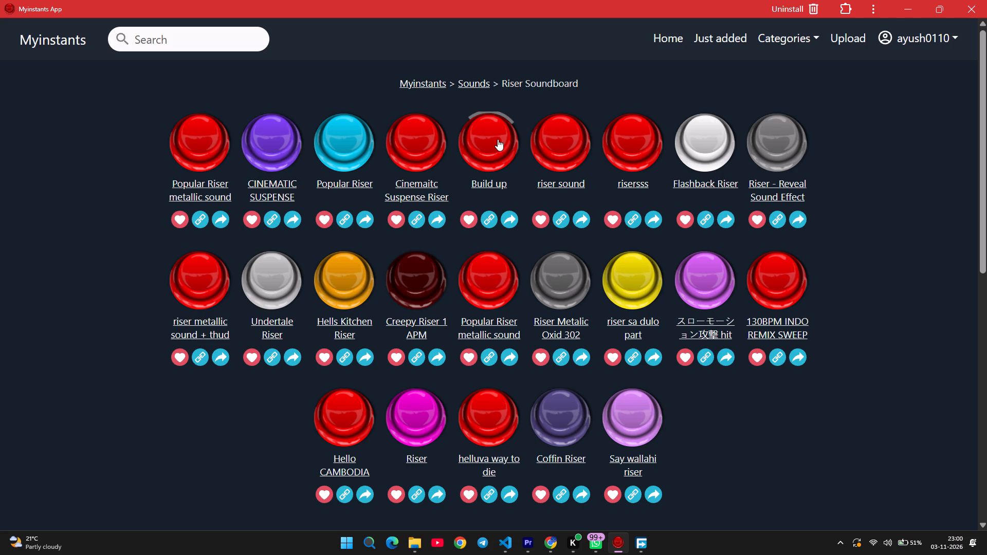
{"action": "left_click", "coordinate": [575, 141]}
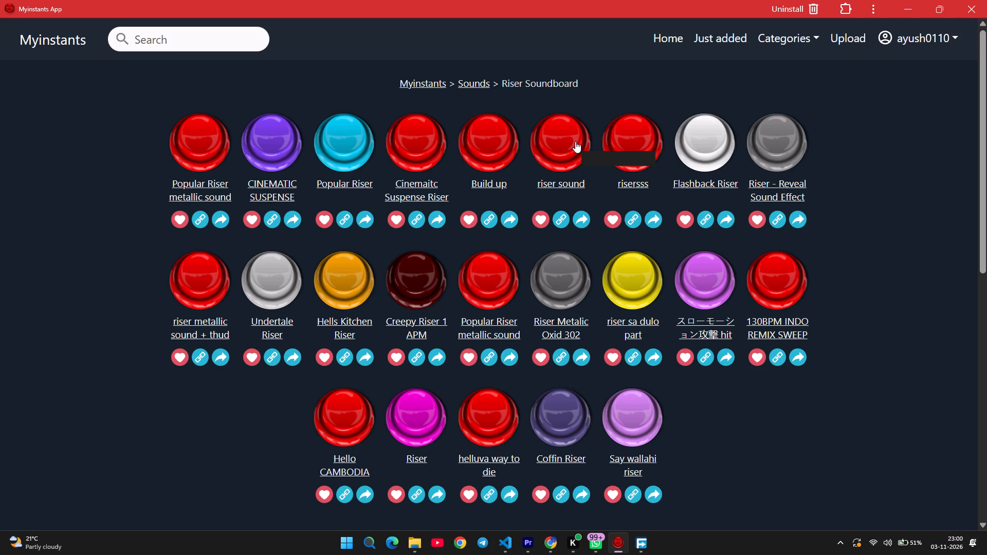
Preview Flashback Riser, Riser - Reveal Sound Effect, Coffin Riser and the sound named Riser.
{"action": "left_click", "coordinate": [705, 145]}
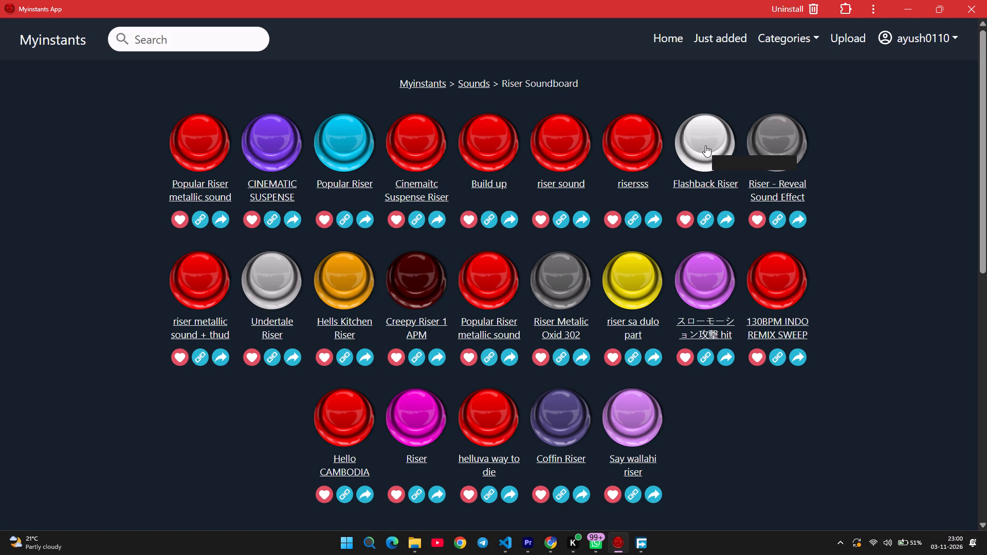
{"action": "left_click", "coordinate": [789, 142]}
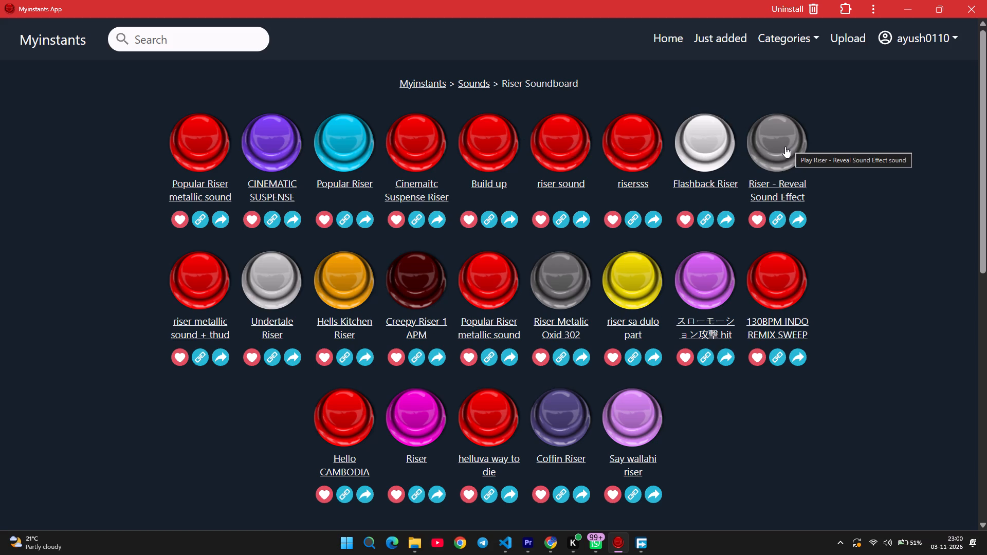
{"action": "left_click", "coordinate": [781, 152]}
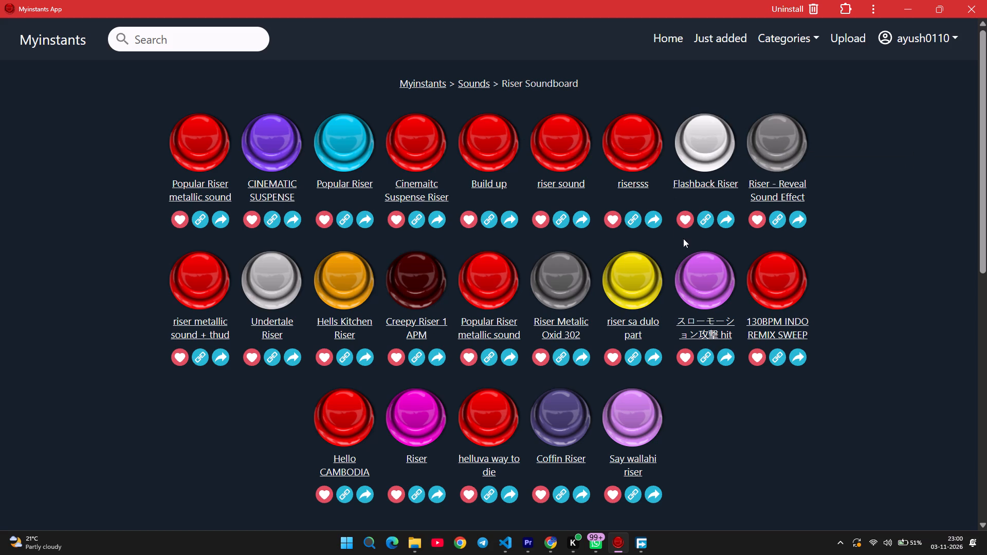
{"action": "left_click", "coordinate": [575, 419]}
{"action": "left_click", "coordinate": [435, 411]}
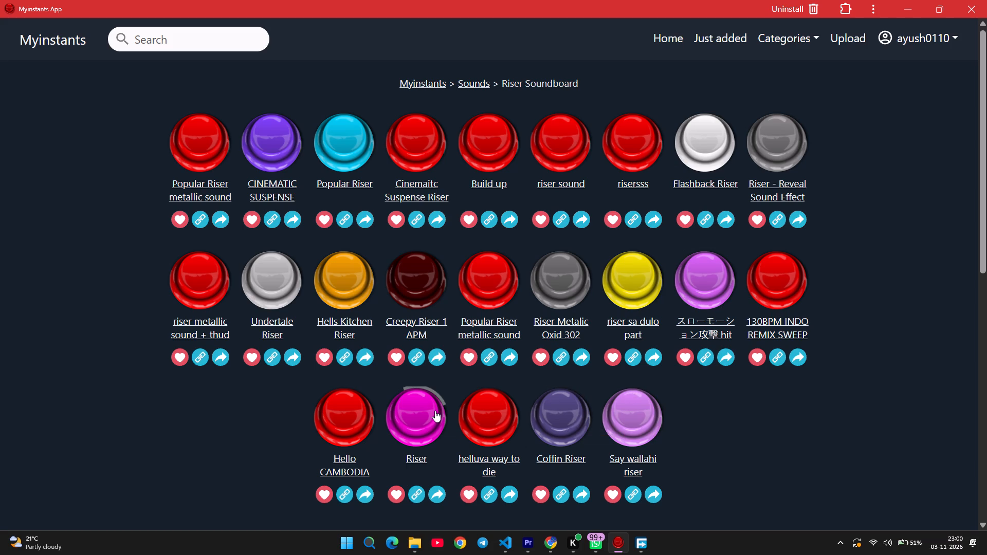
Replay riser sound and Build up, and download the Build up MP3 into the E:\Premiere pro\PREMIERE PRO\SFX folder.
{"action": "left_click", "coordinate": [554, 171]}
{"action": "left_click", "coordinate": [489, 131]}
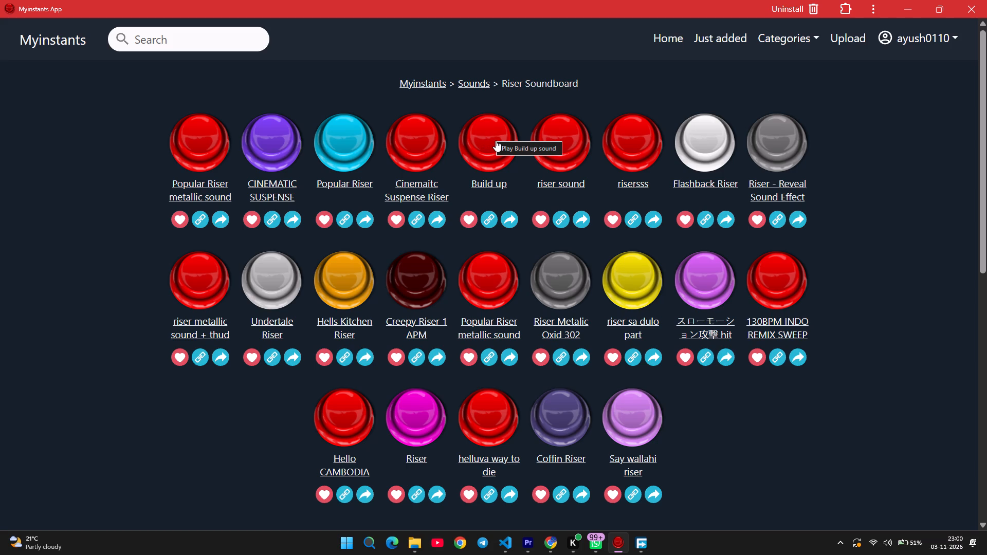
{"action": "right_click", "coordinate": [496, 140]}
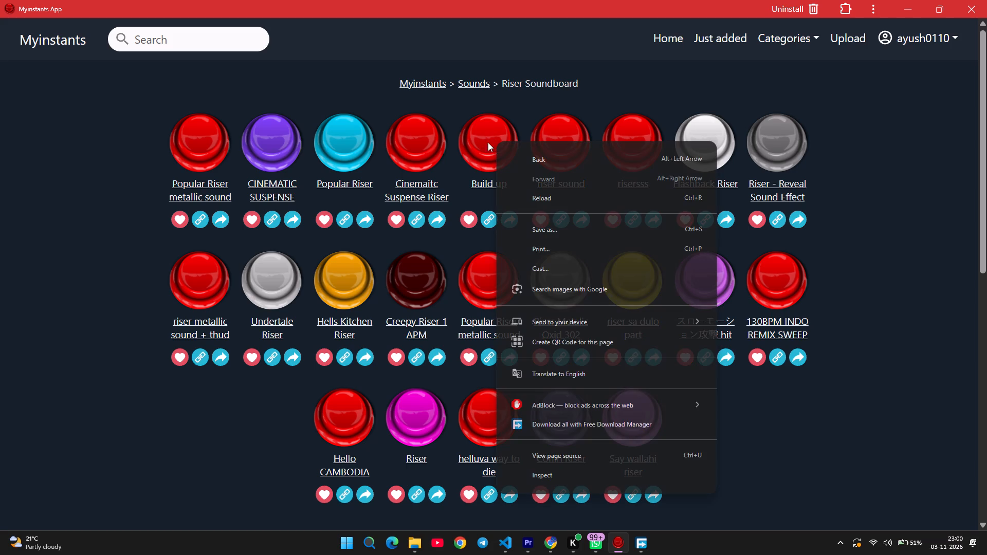
{"action": "left_click", "coordinate": [484, 143]}
{"action": "left_click", "coordinate": [498, 189]}
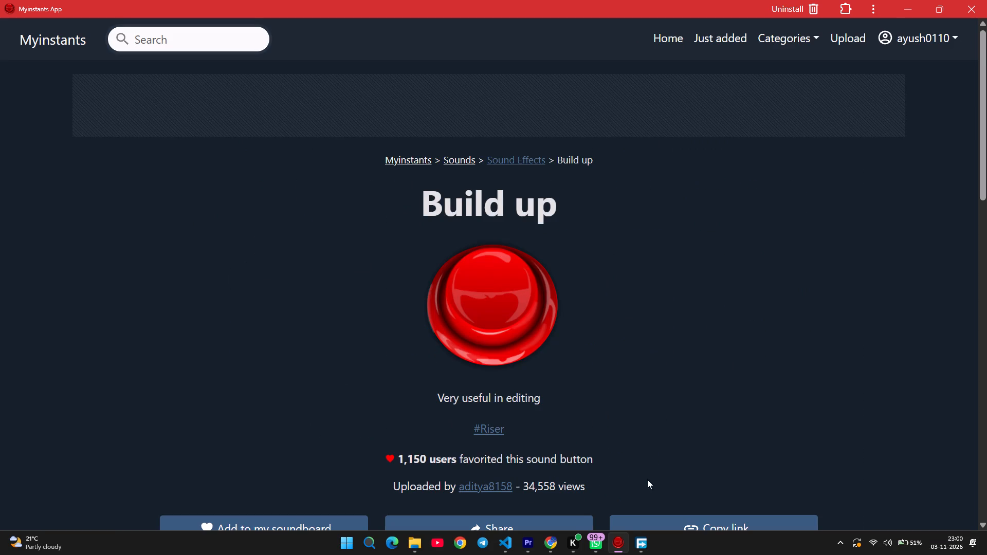
{"action": "scroll", "coordinate": [647, 479], "scroll_direction": "down", "scroll_amount": 1}
{"action": "left_click", "coordinate": [625, 478]}
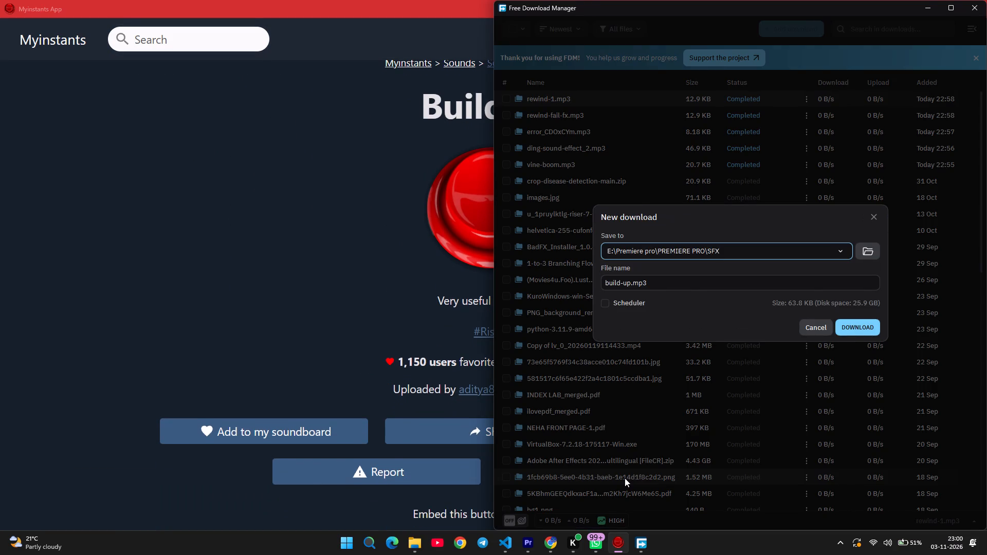
{"action": "key", "text": "Return"}
{"action": "left_click", "coordinate": [248, 232]}
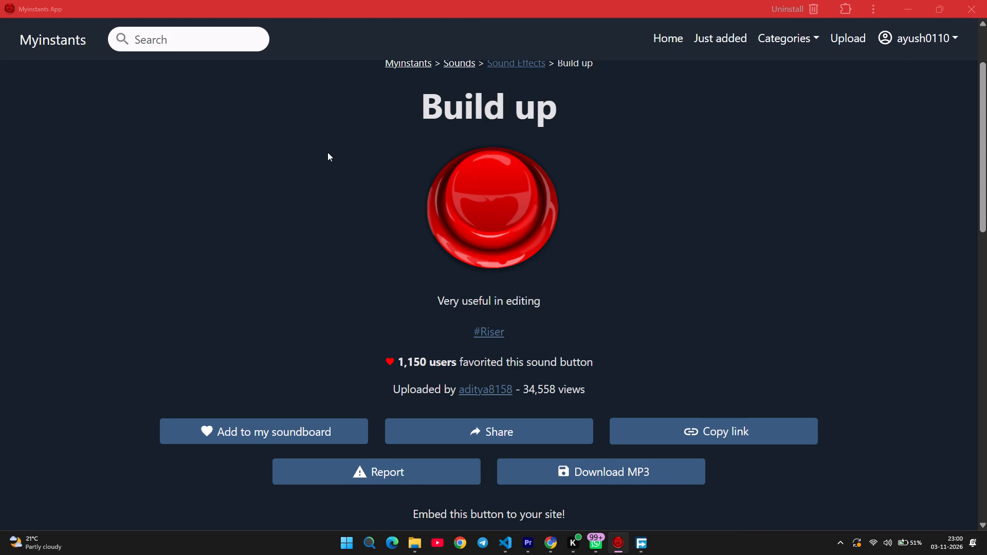
{"action": "scroll", "coordinate": [327, 152], "scroll_direction": "up", "scroll_amount": 5}
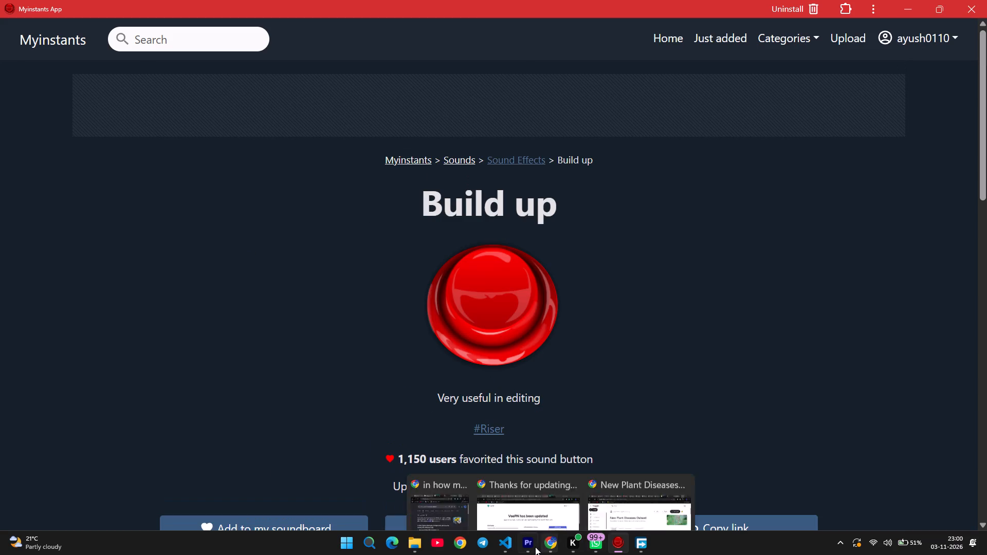
Switch to Premiere Pro and play the 16x9 sequence in short stretches up to the KI ACTUALLY KYA text at about 17 seconds.
{"action": "left_click", "coordinate": [535, 547]}
{"action": "key", "text": "space"}
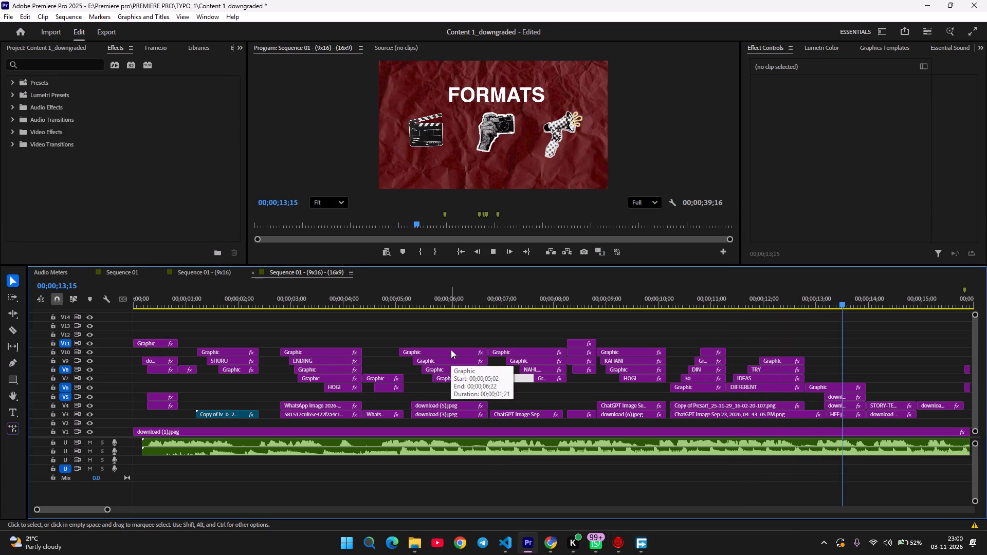
{"action": "key", "text": "space"}
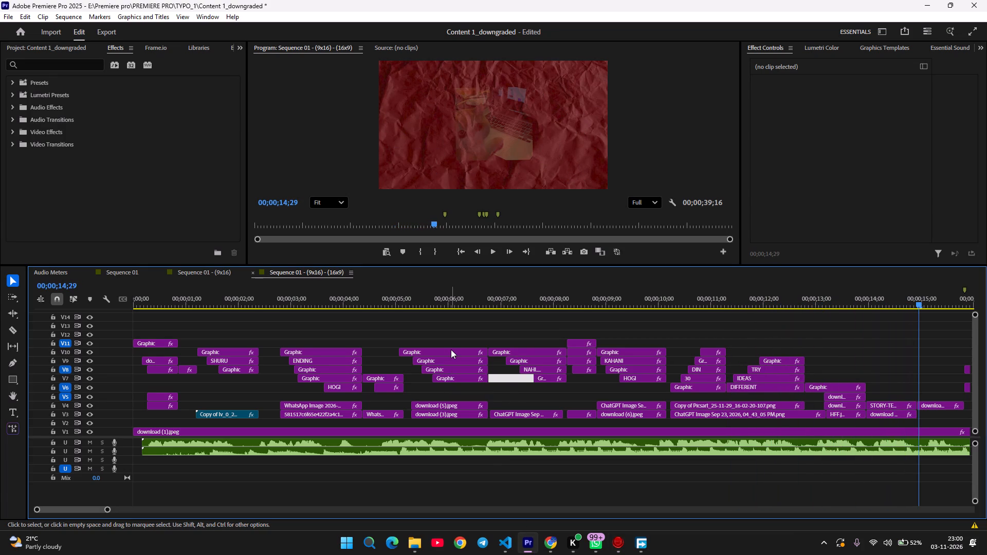
{"action": "key", "text": "space"}
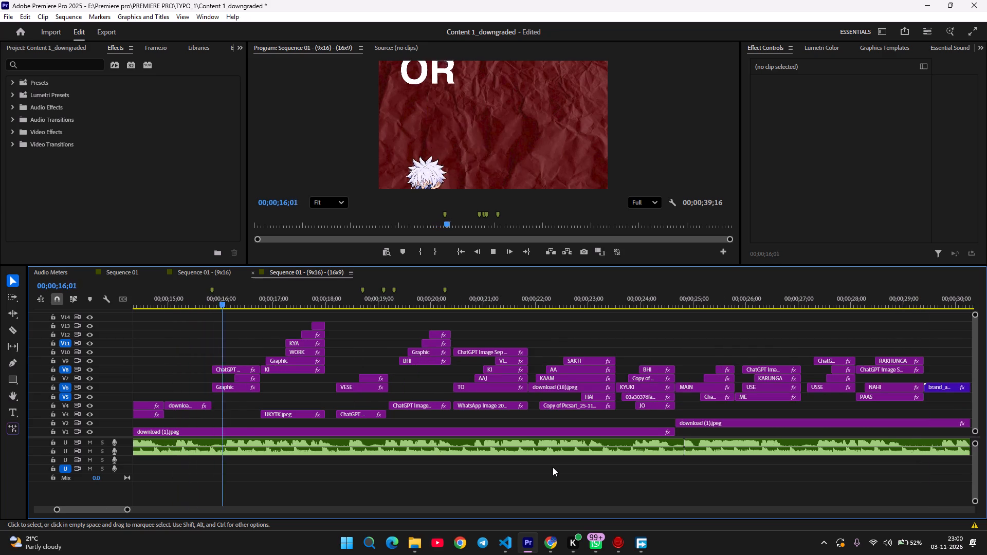
{"action": "key", "text": "space"}
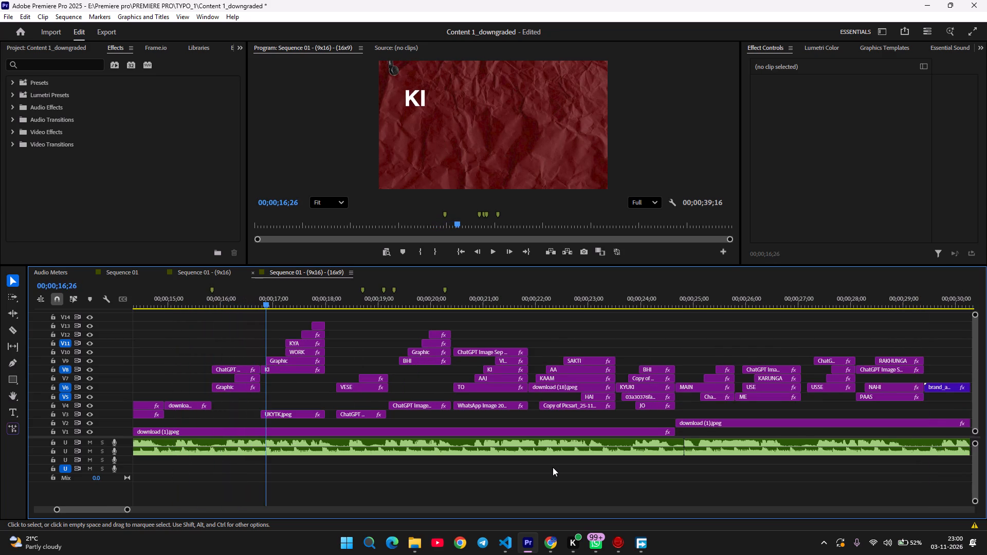
{"action": "key", "text": "space"}
{"action": "key", "text": "space"}
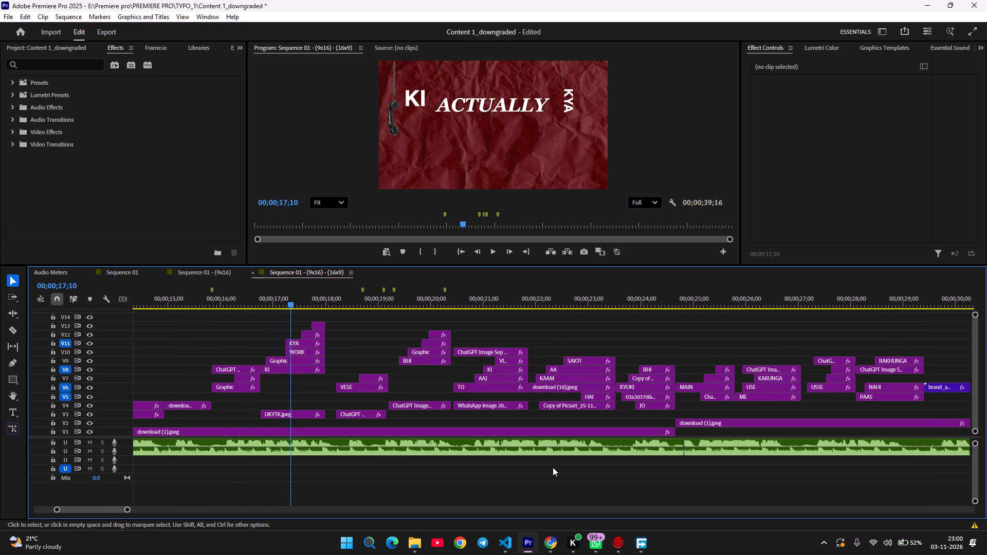
Return to Myinstants, search for "boom" and preview BRUH sound effect!, CapCut explosion, Chinese Gong and Windows Error Sound.
{"action": "left_click", "coordinate": [559, 538]}
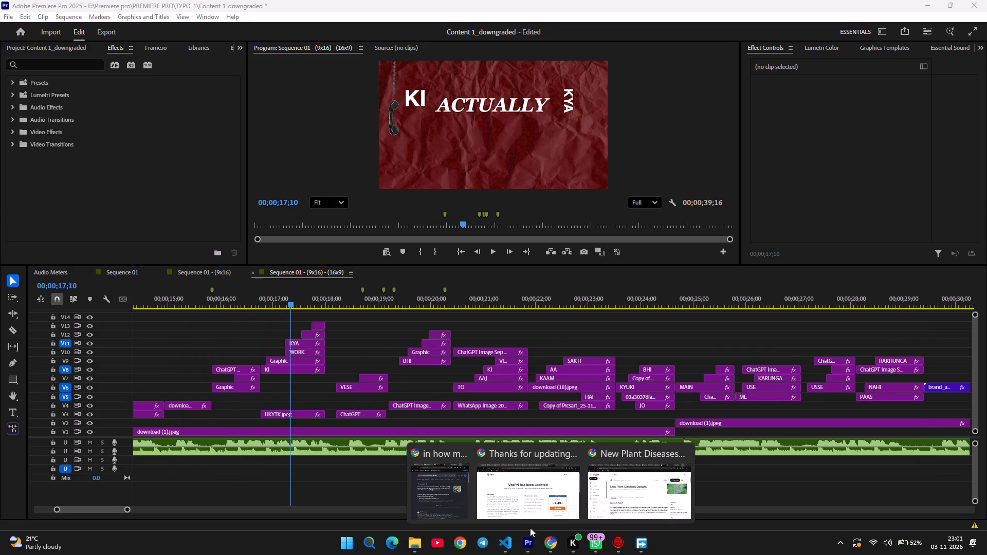
{"action": "left_click", "coordinate": [618, 550]}
{"action": "left_click", "coordinate": [187, 45]}
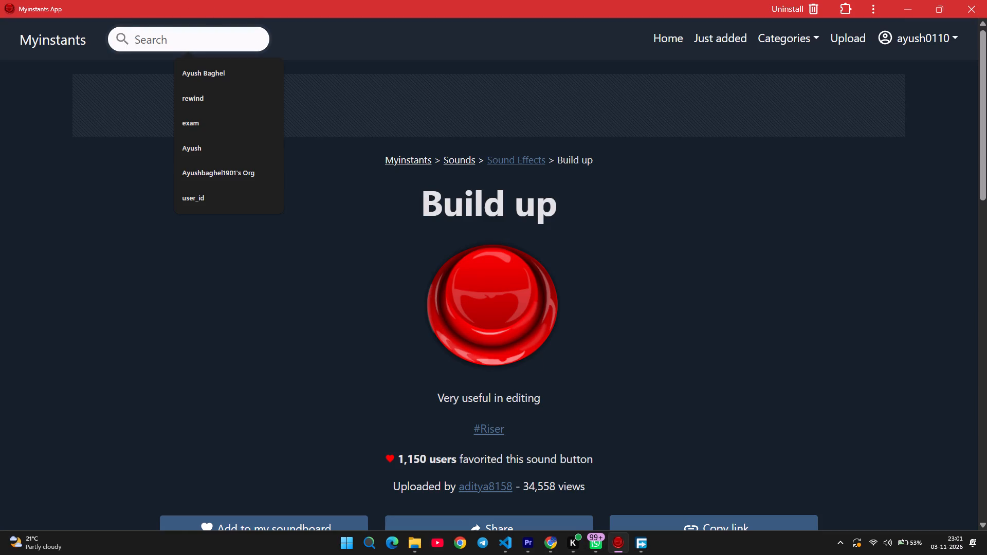
{"action": "type", "text": "boom"}
{"action": "key", "text": "Return"}
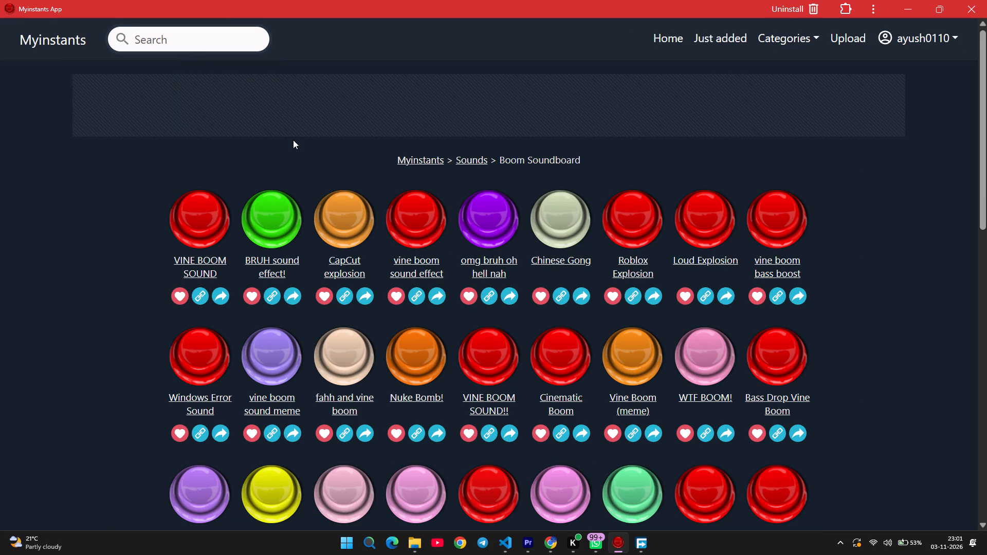
{"action": "left_click", "coordinate": [257, 219]}
{"action": "left_click", "coordinate": [348, 220]}
{"action": "left_click", "coordinate": [564, 215]}
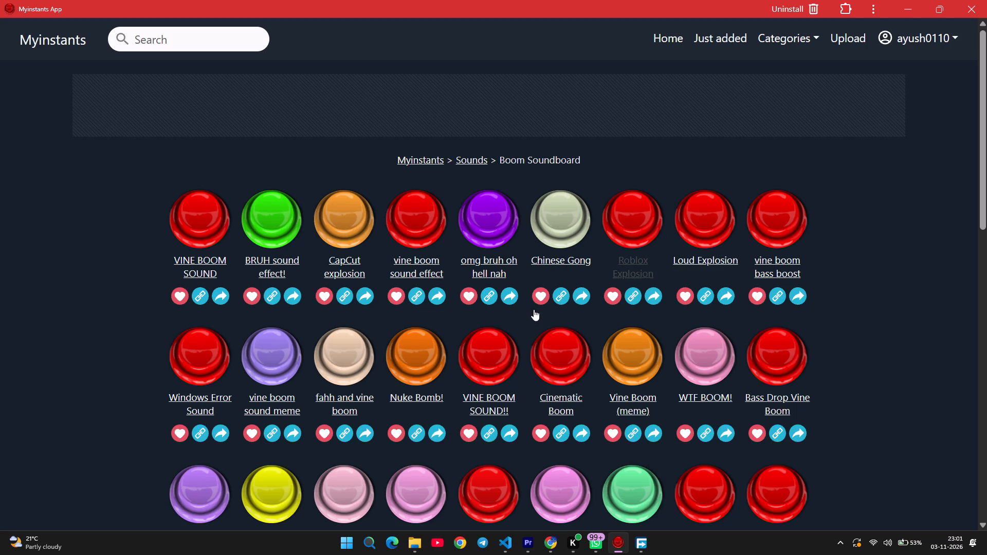
{"action": "left_click", "coordinate": [203, 368]}
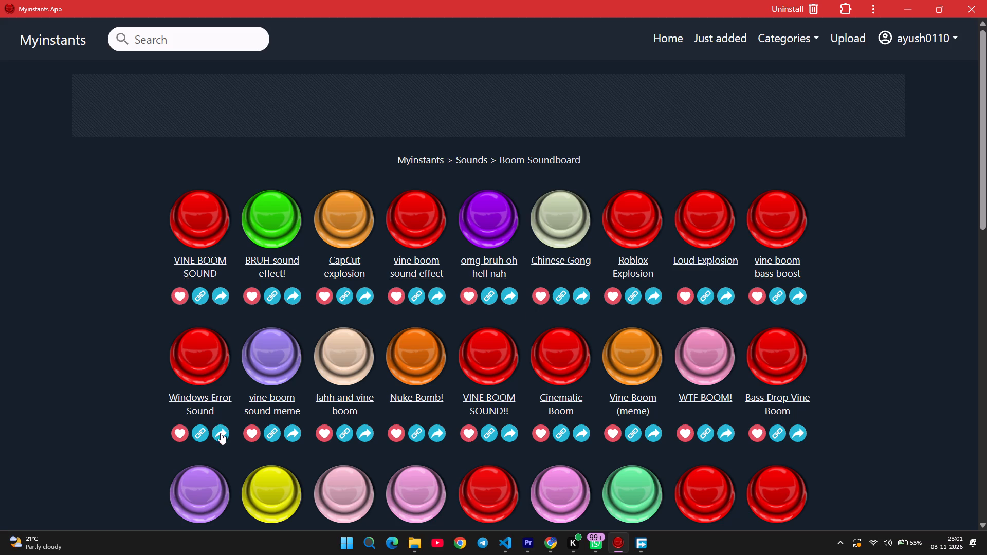
Open the Windows Error Sound page and download its MP3.
{"action": "left_click", "coordinate": [196, 397]}
{"action": "scroll", "coordinate": [652, 521], "scroll_direction": "down", "scroll_amount": 2}
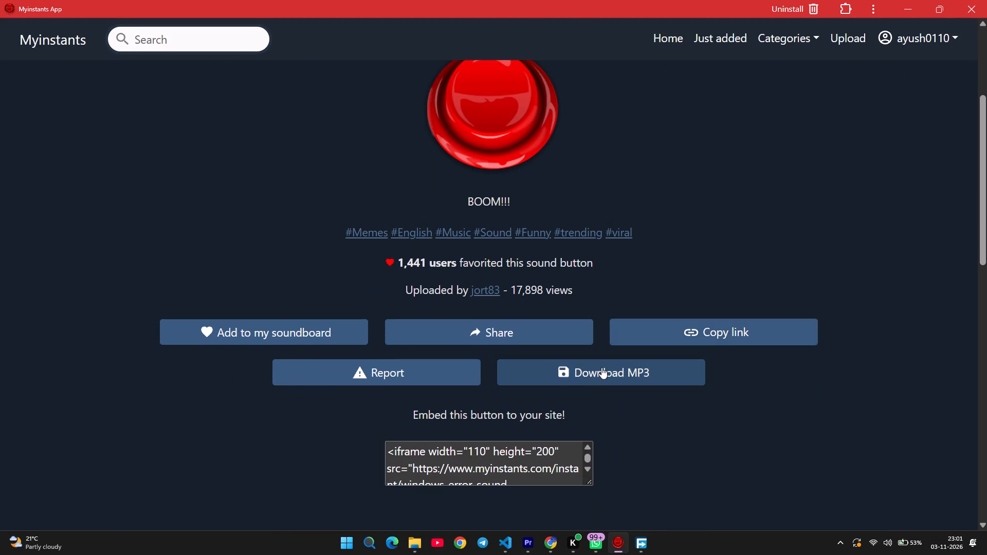
{"action": "left_click", "coordinate": [601, 367]}
{"action": "key", "text": "Return"}
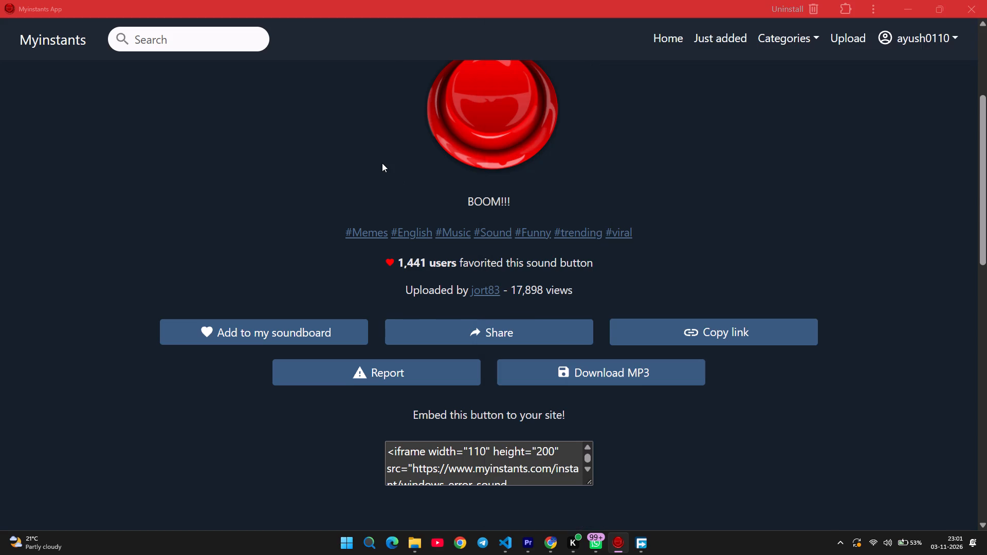
{"action": "left_click", "coordinate": [382, 163]}
{"action": "scroll", "coordinate": [471, 133], "scroll_direction": "up", "scroll_amount": 4}
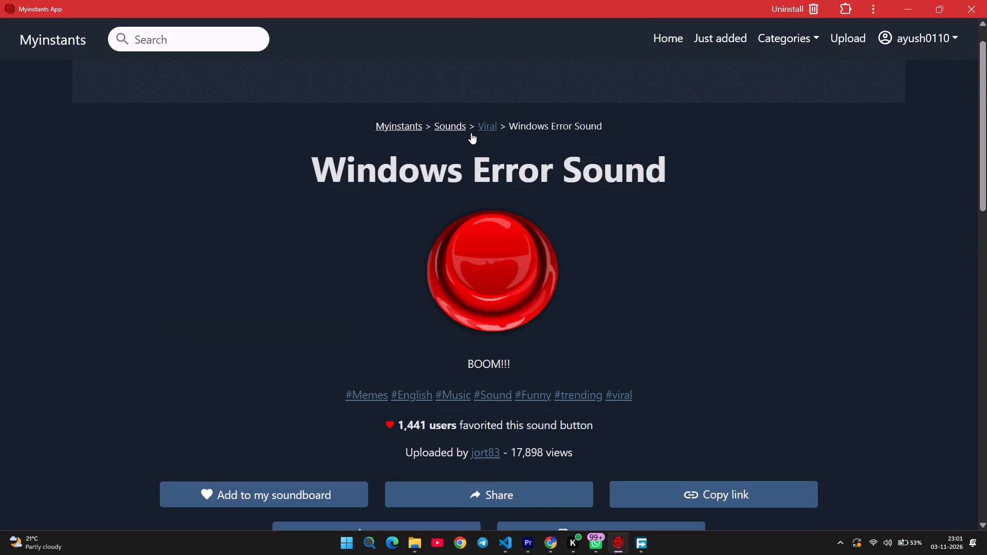
Go back to the boom results and preview fahh and vine boom, Nuke Bomb!, VINE BOOM SOUND!!, Cinematic Boom and WTF BOOM!.
{"action": "scroll", "coordinate": [250, 205], "scroll_direction": "right", "scroll_amount": 8}
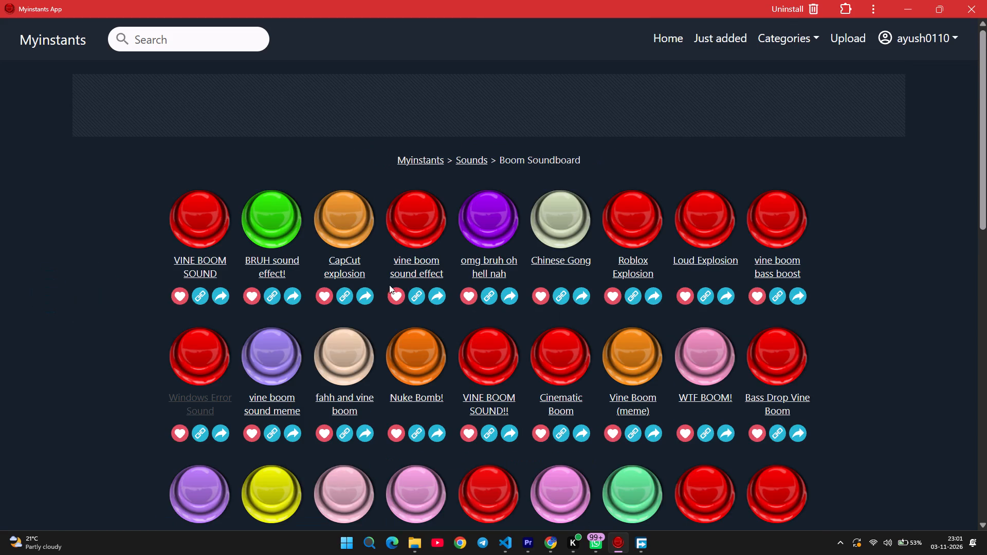
{"action": "left_click", "coordinate": [325, 343]}
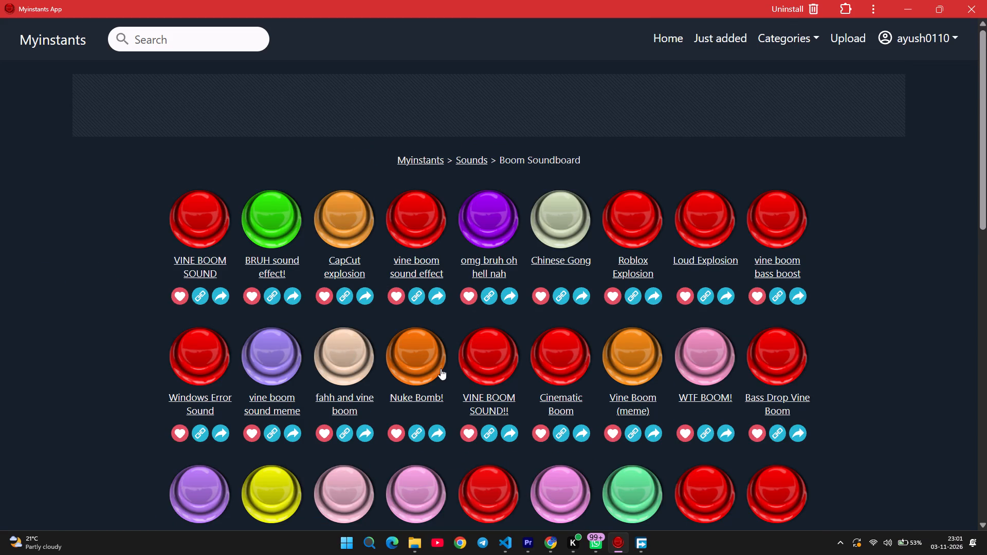
{"action": "left_click", "coordinate": [428, 357]}
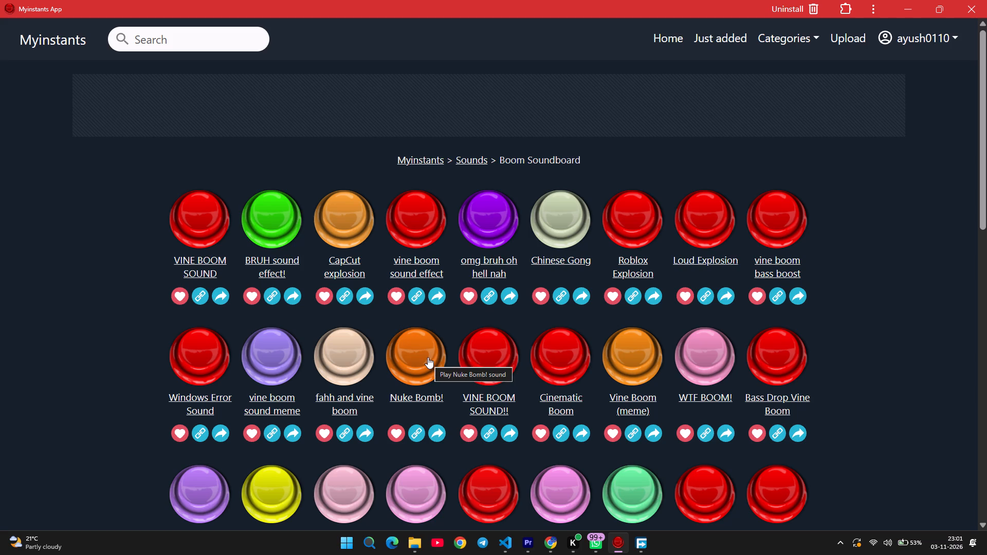
{"action": "left_click", "coordinate": [496, 362]}
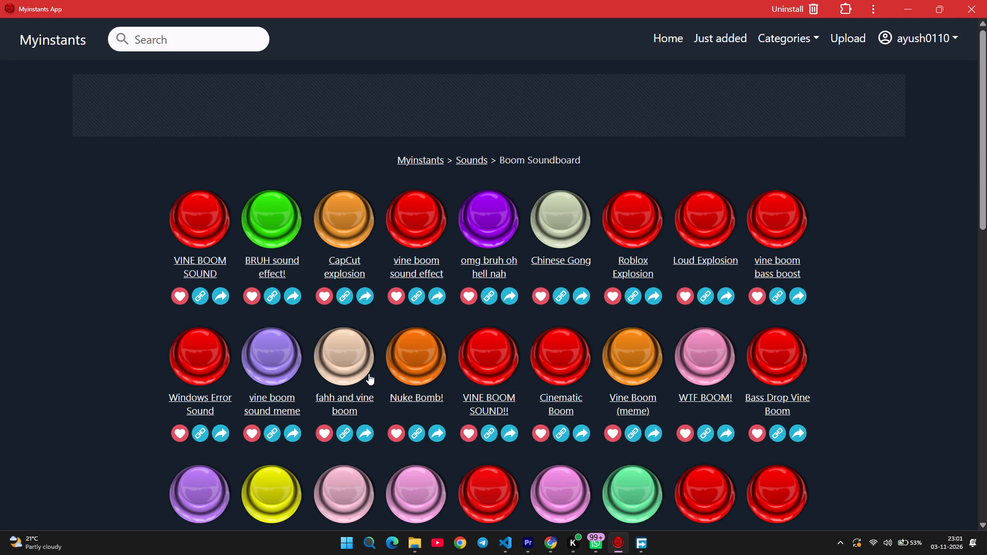
{"action": "left_click", "coordinate": [582, 349]}
{"action": "left_click", "coordinate": [708, 371]}
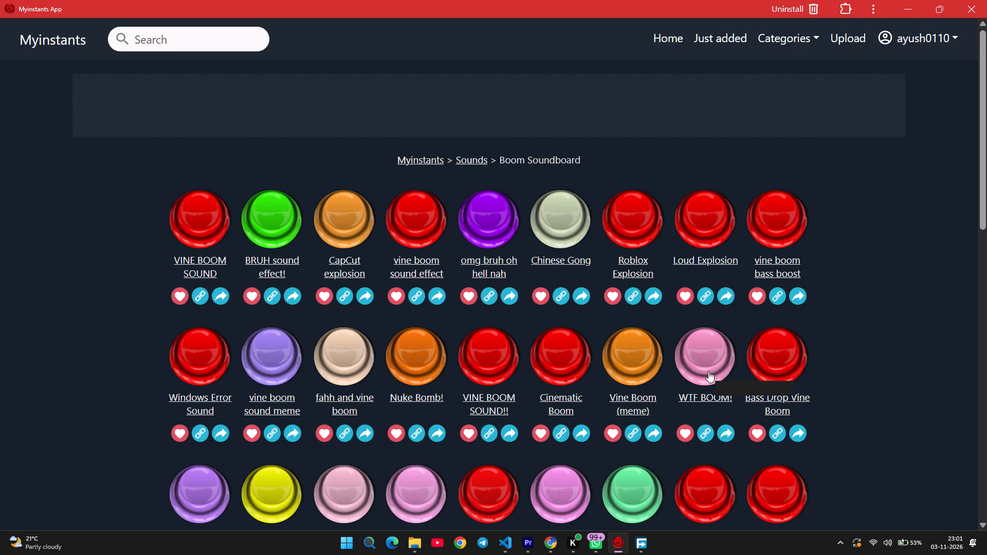
Preview budgetz, Thunder sound effect, Vine Boom (Longer), LOUD ALARM, YouTube Slam and Shinchan Sound Effect.
{"action": "scroll", "coordinate": [610, 414], "scroll_direction": "down", "scroll_amount": 2}
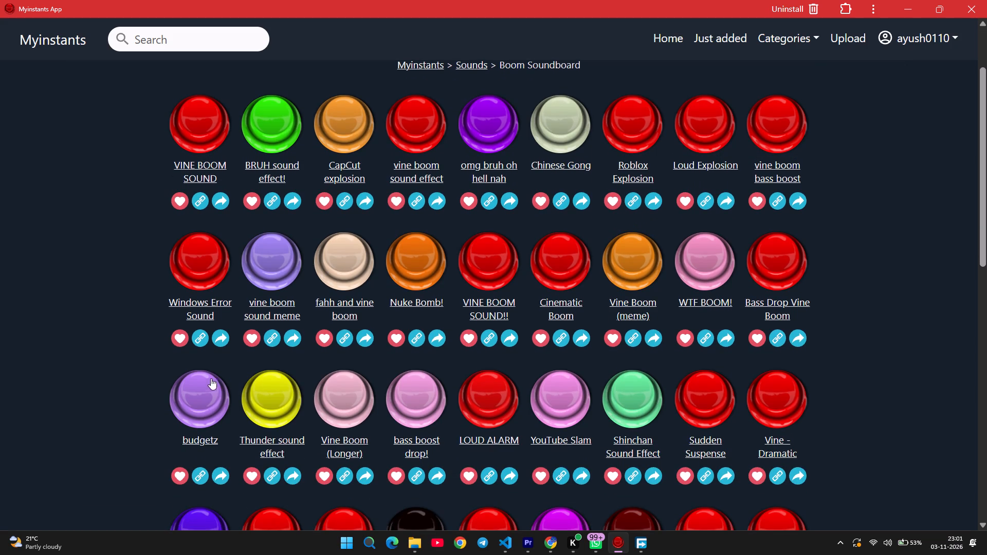
{"action": "left_click", "coordinate": [204, 408]}
{"action": "left_click", "coordinate": [267, 408]}
{"action": "left_click", "coordinate": [351, 403]}
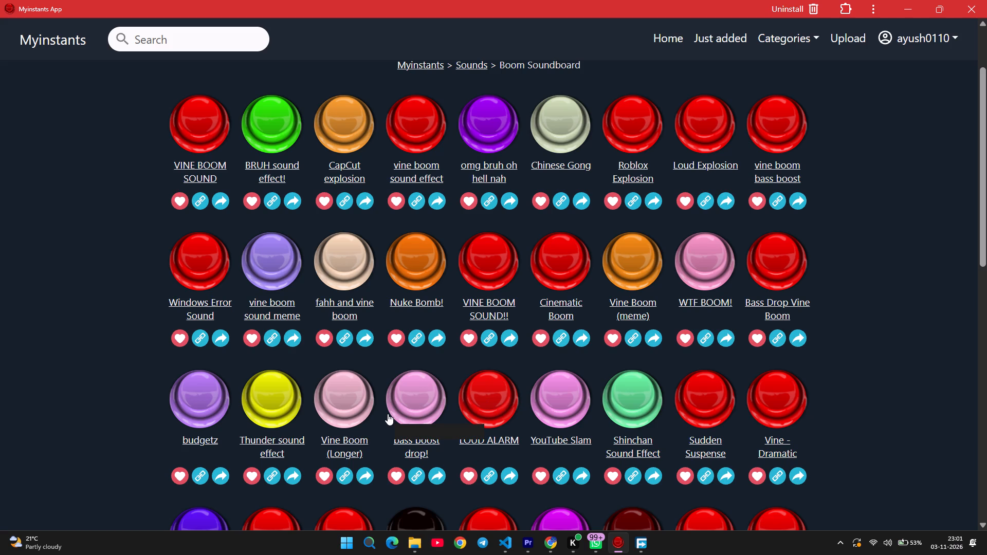
{"action": "left_click", "coordinate": [350, 411]}
{"action": "left_click", "coordinate": [488, 406]}
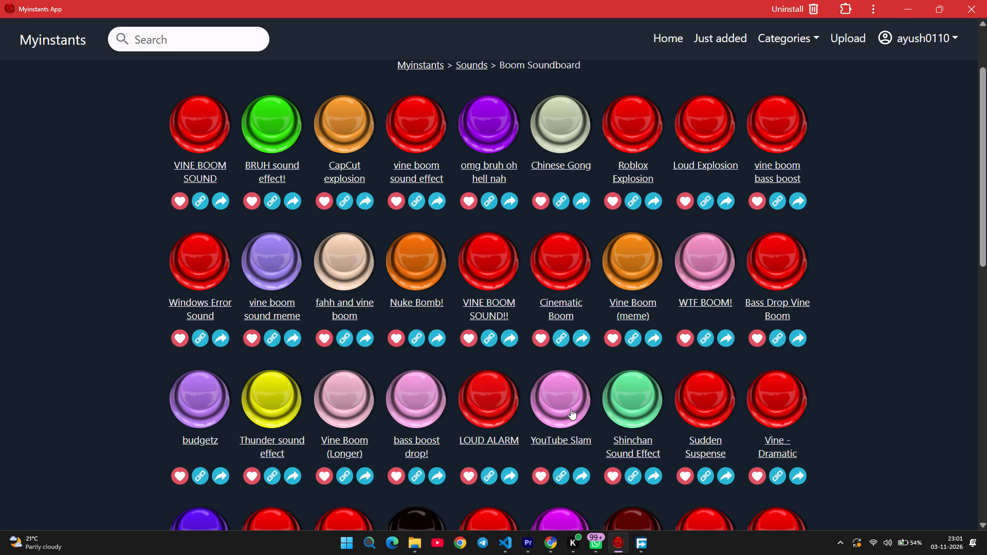
{"action": "left_click", "coordinate": [571, 409]}
{"action": "left_click", "coordinate": [619, 399]}
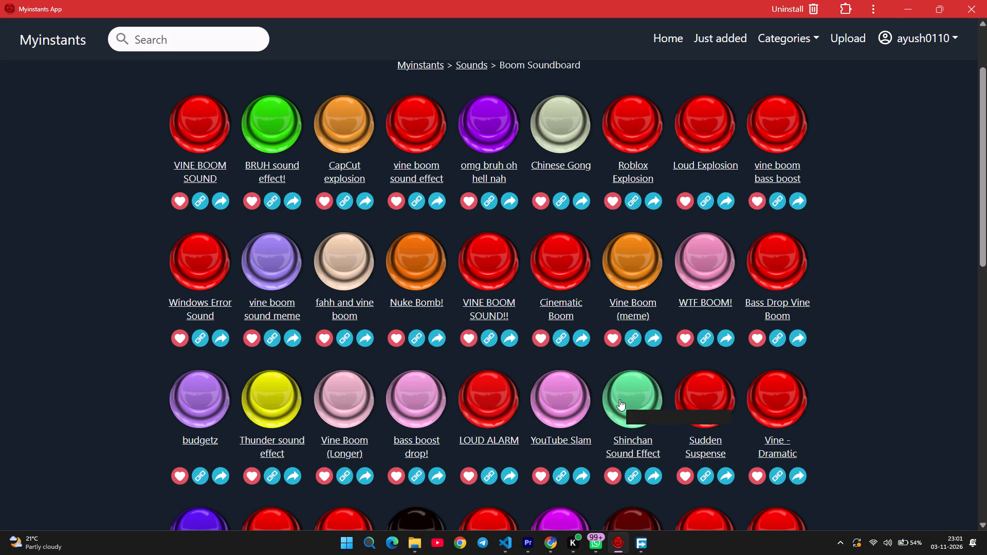
Preview the Sudden Suspense and Discord boom sounds in the boom results.
{"action": "left_click", "coordinate": [723, 412]}
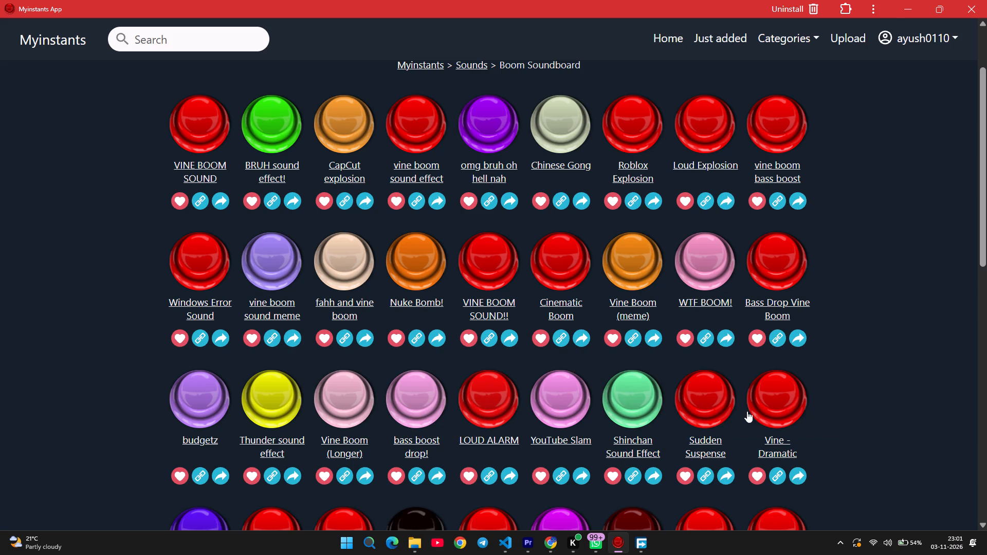
{"action": "scroll", "coordinate": [795, 402], "scroll_direction": "down", "scroll_amount": 2}
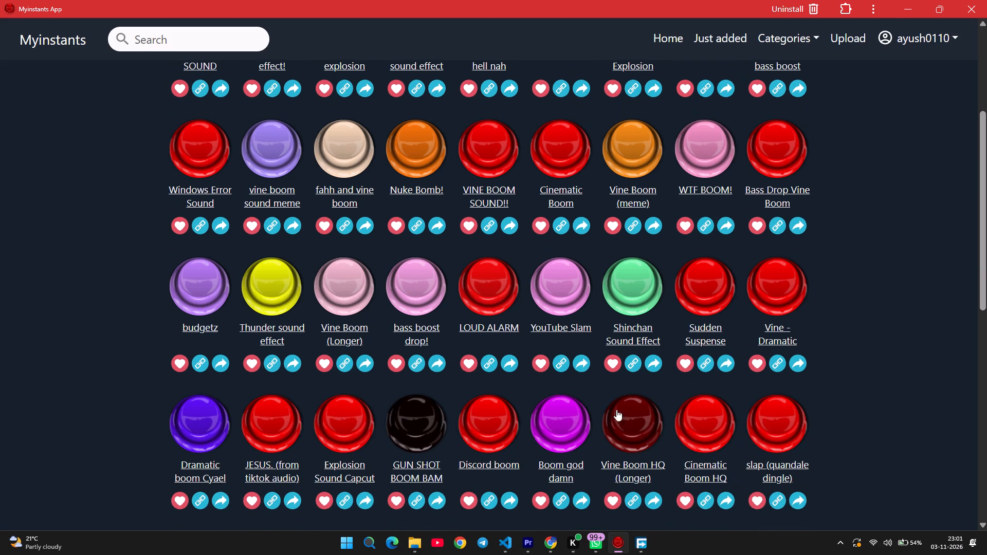
{"action": "left_click", "coordinate": [506, 418]}
Switch to Premiere Pro and play the 16x9 sequence from 00;00;17;10 to about 00;00;24;07, pausing briefly at the CREATE text.
{"action": "left_click", "coordinate": [524, 545]}
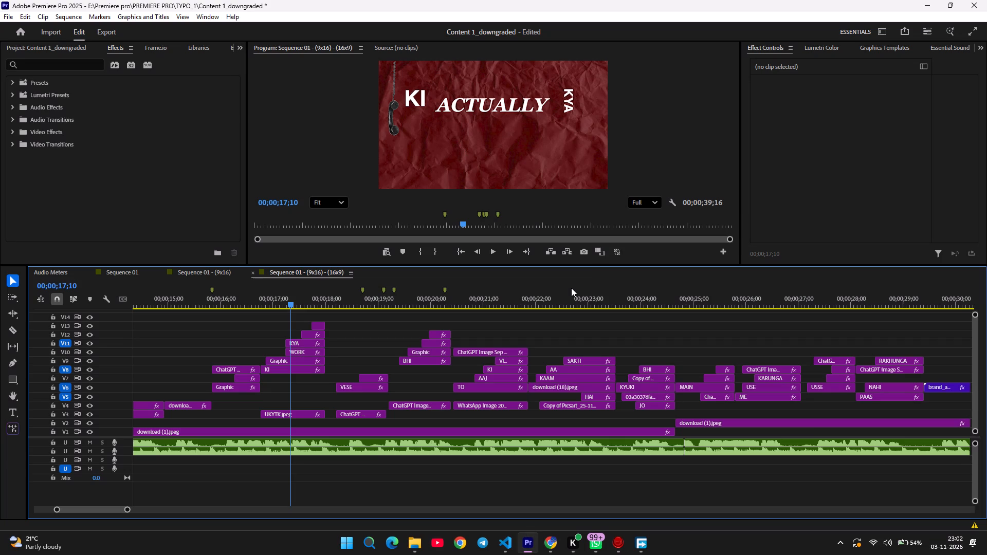
{"action": "key", "text": "space"}
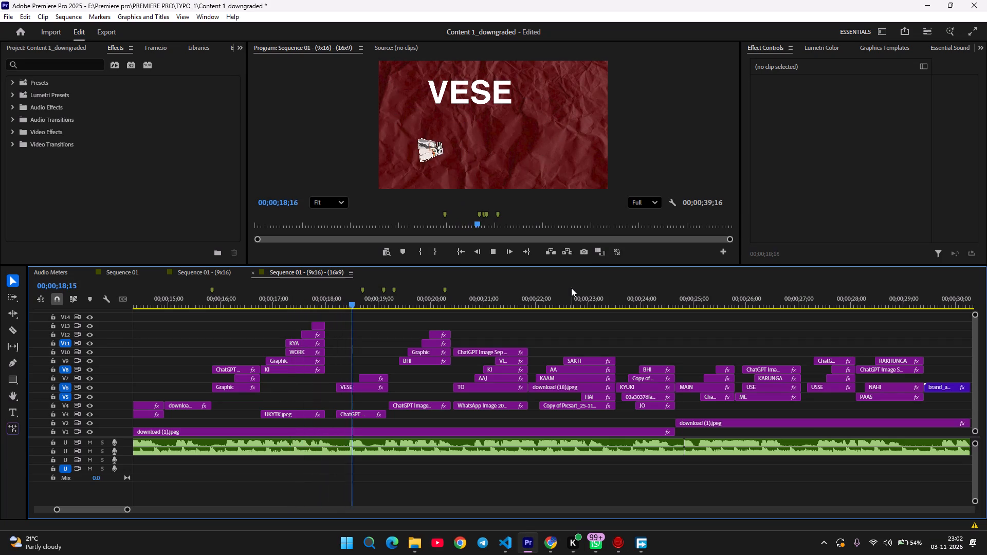
{"action": "key", "text": "space"}
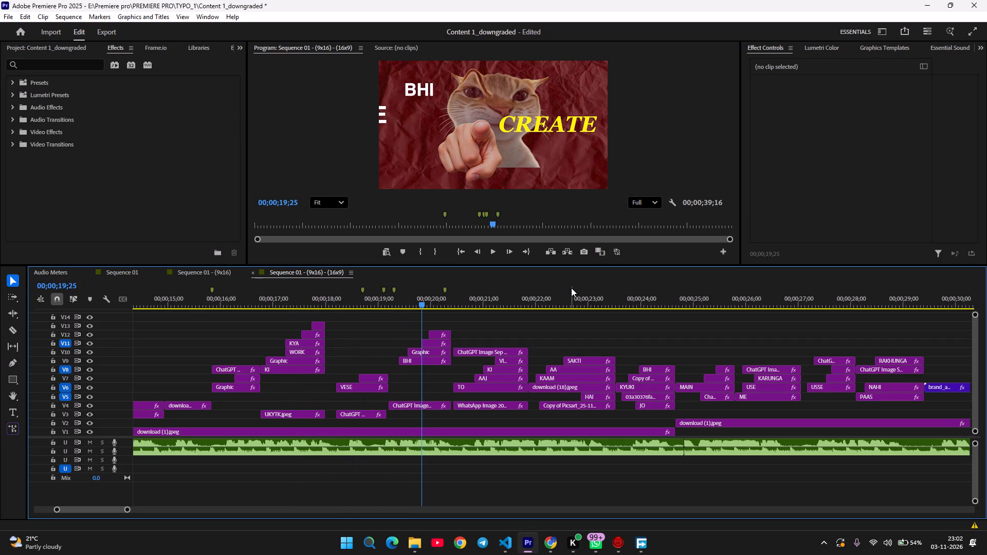
{"action": "key", "text": "space"}
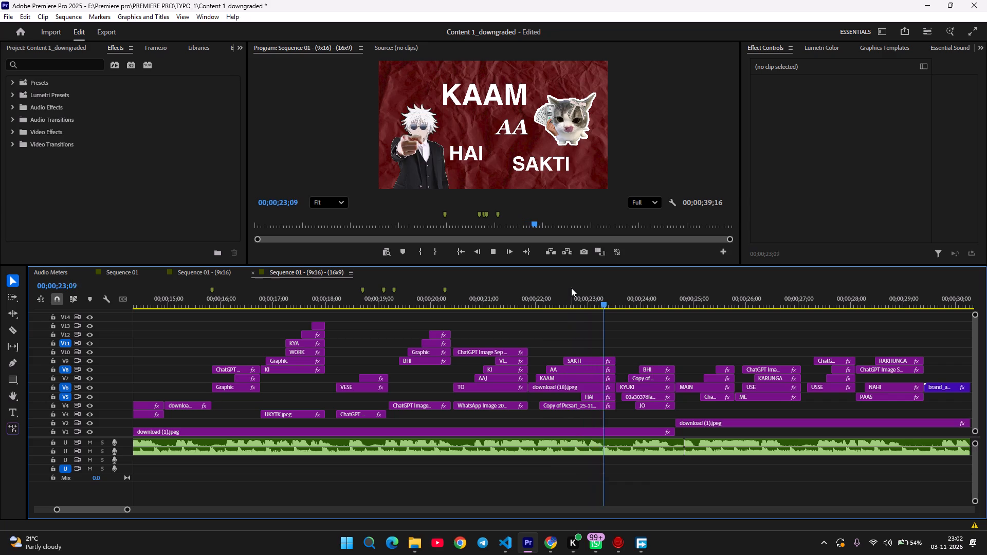
{"action": "key", "text": "space"}
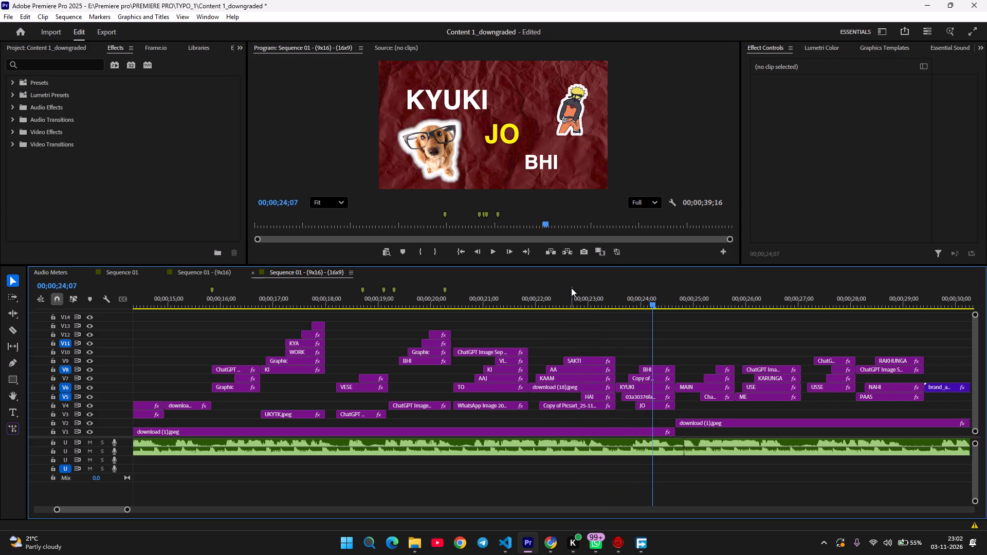